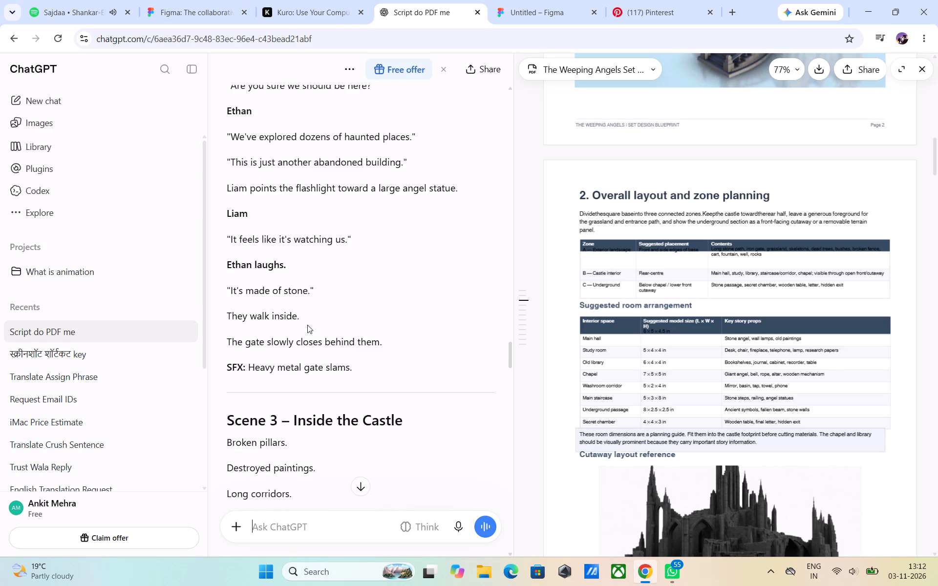
scroll(307, 325, down, 3)
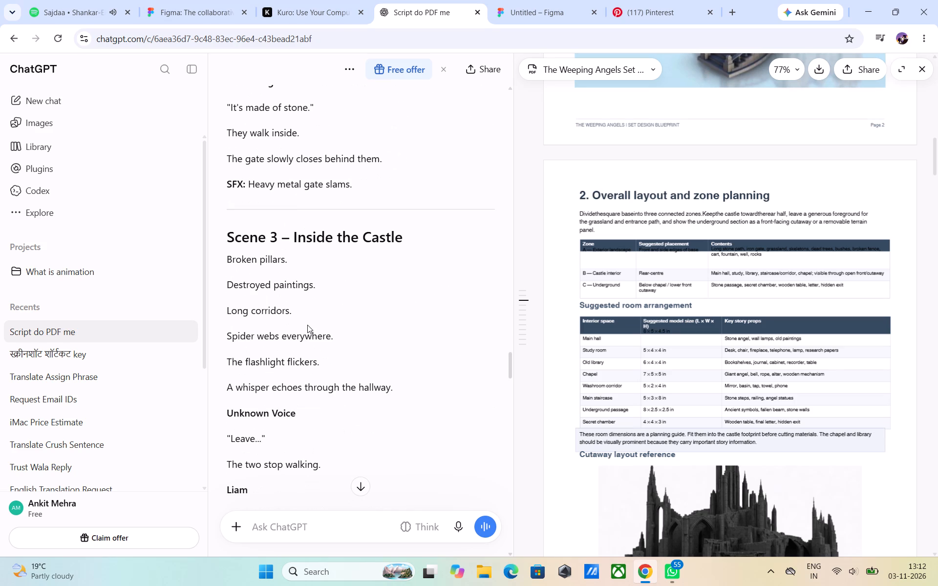
scroll(307, 325, down, 2)
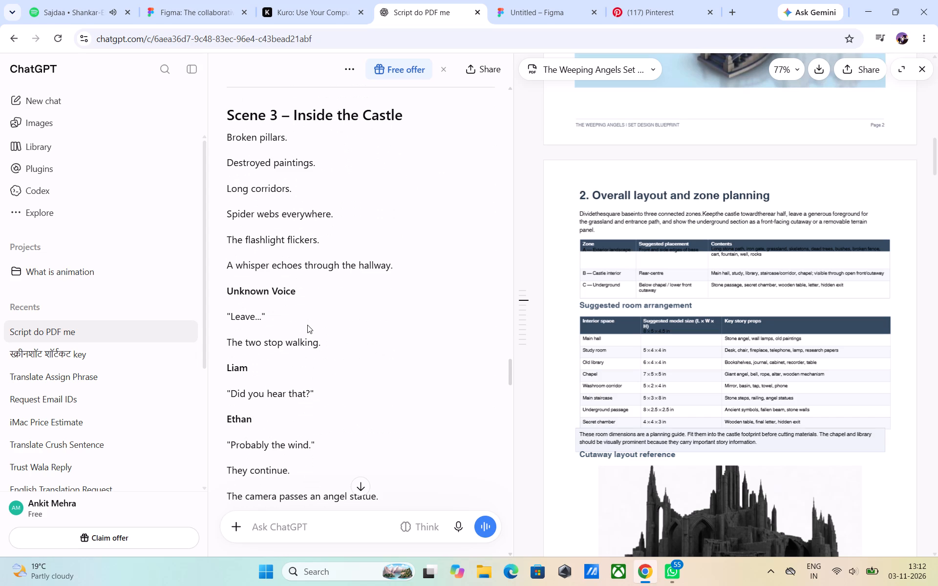
Switch to Spotify and pause the song that is playing.
click(94, 9)
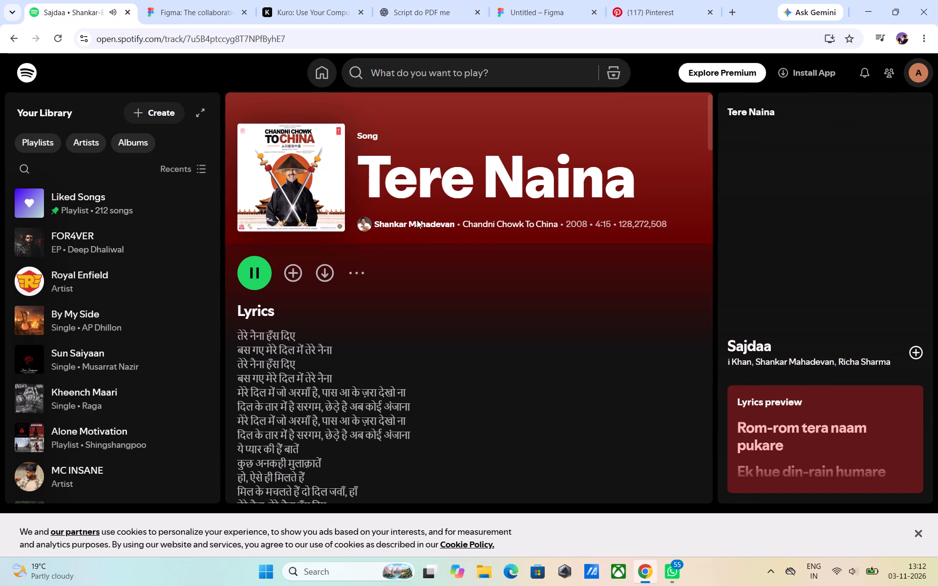
key(space)
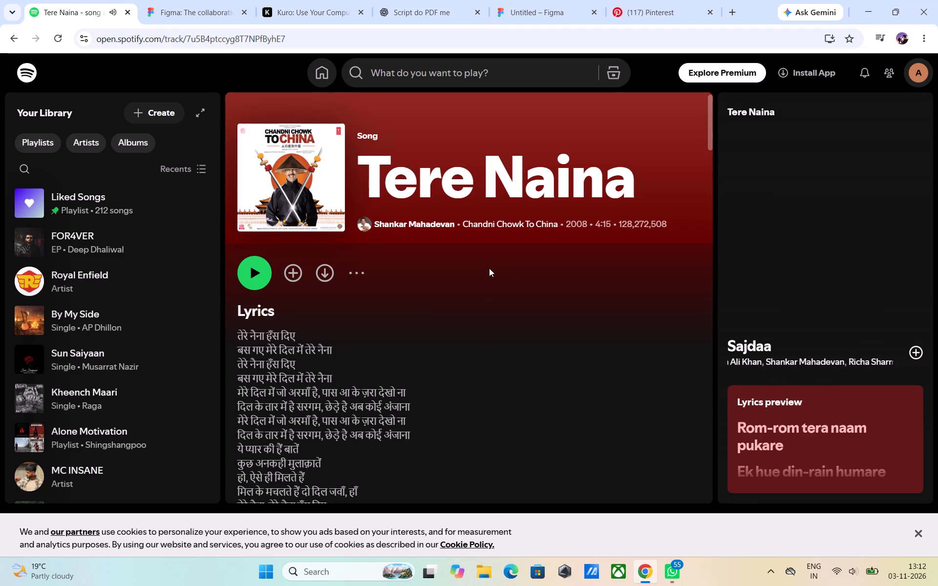
In the Untitled Figma file, set the name Kuber on the first Team Members card to font size 15.
click(560, 8)
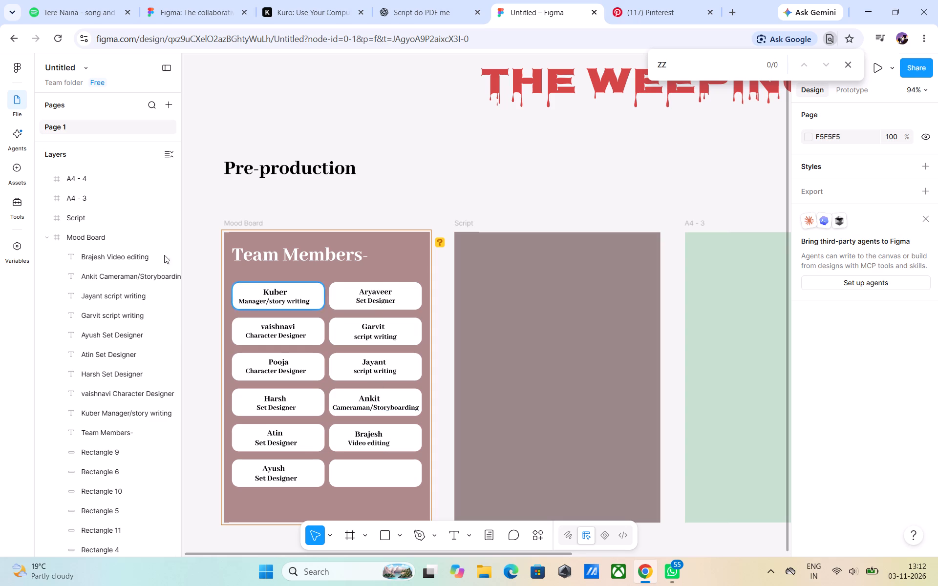
click(272, 293)
double_click(272, 293)
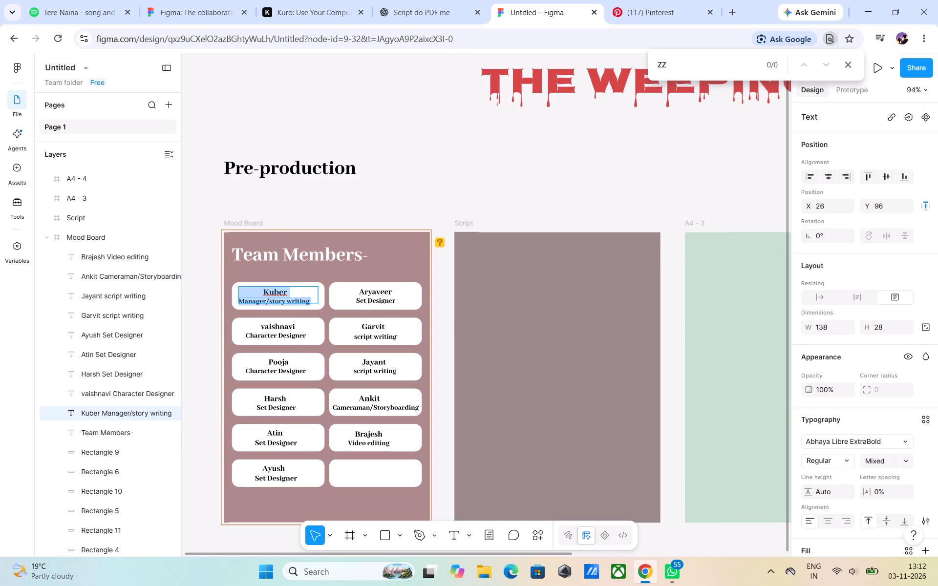
drag(265, 291, 266, 291)
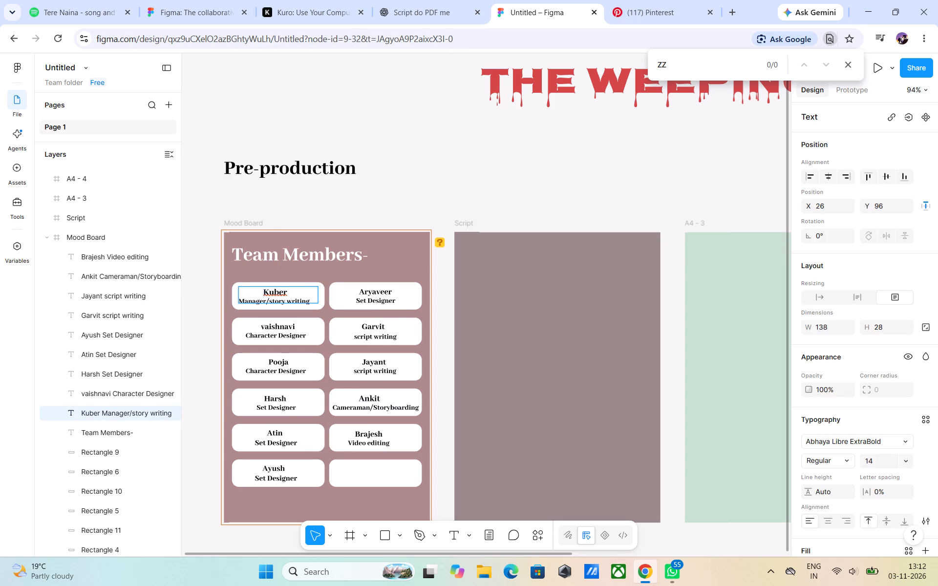
drag(266, 291, 286, 291)
click(902, 462)
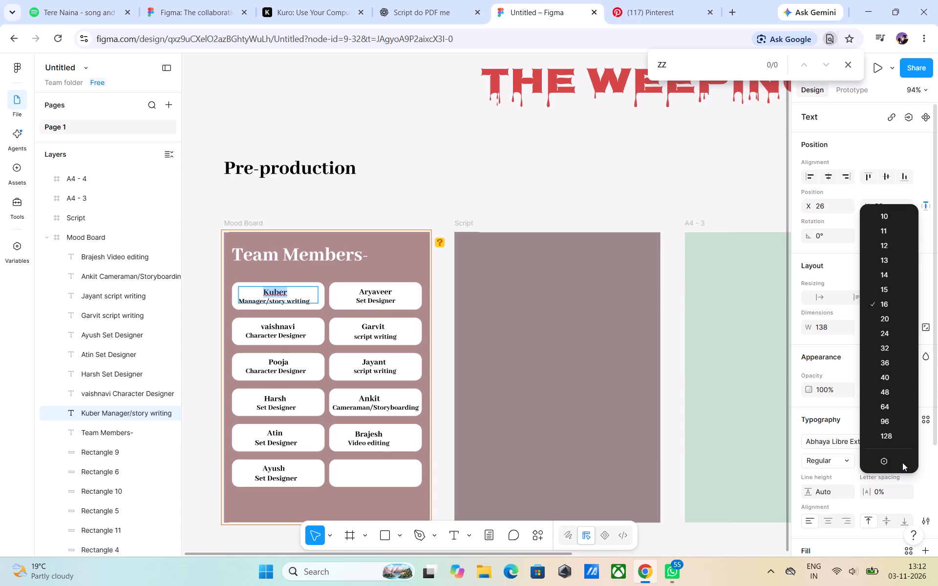
click(889, 291)
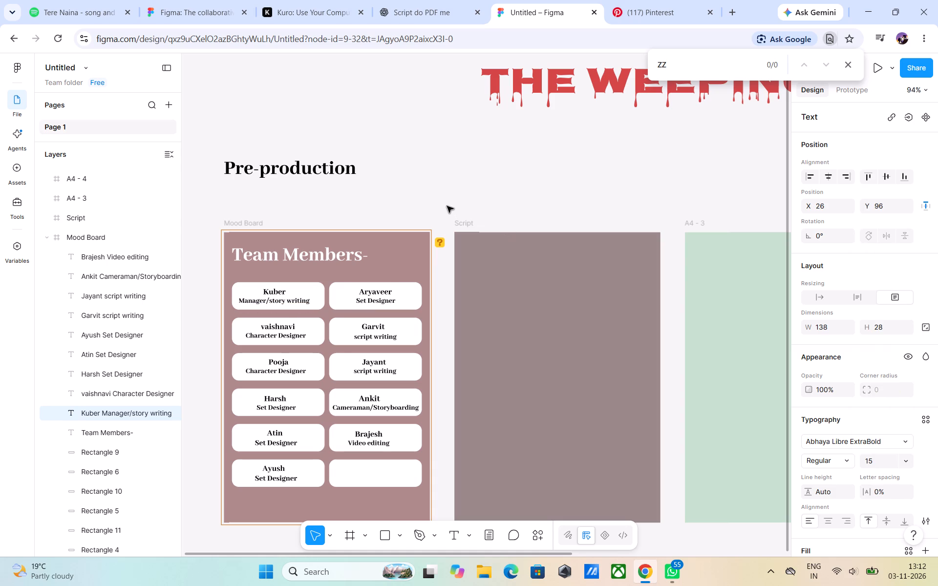
click(447, 206)
click(472, 200)
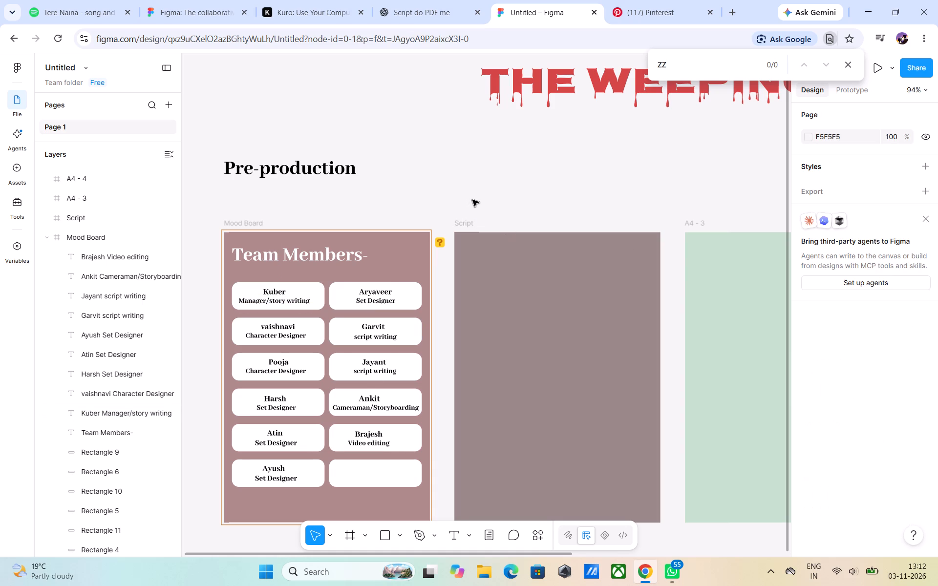
Check the font size of the name on each Team Members card in the Mood Board frame.
triple_click(283, 398)
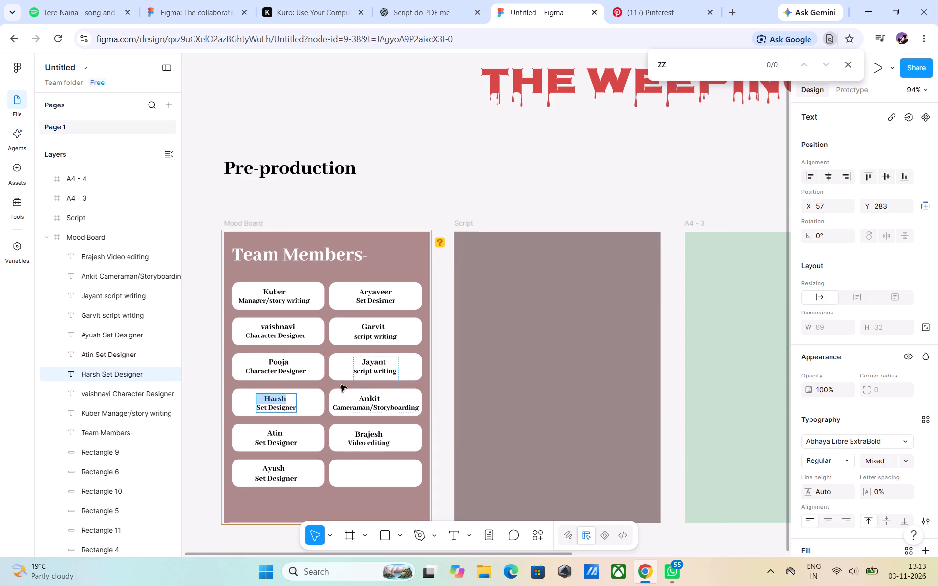
click(278, 398)
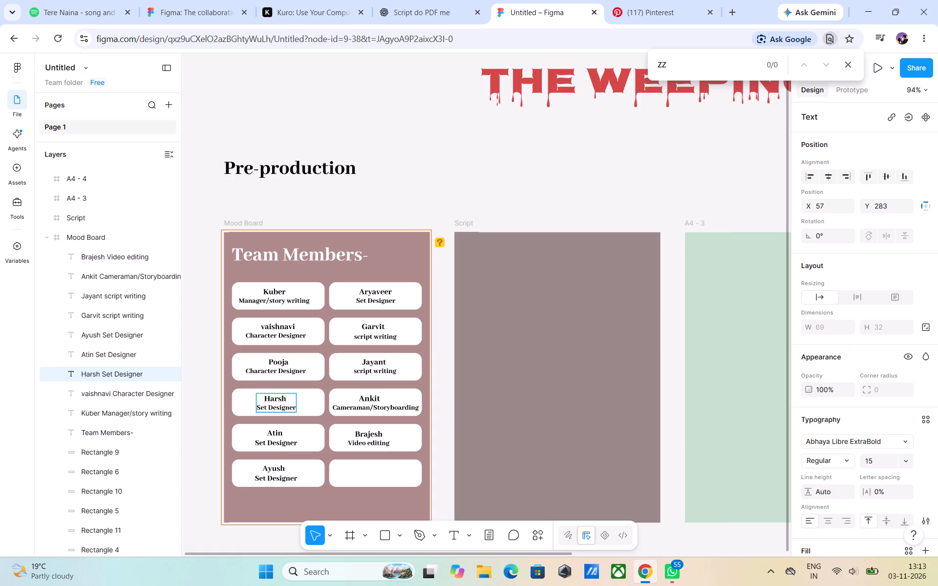
click(275, 362)
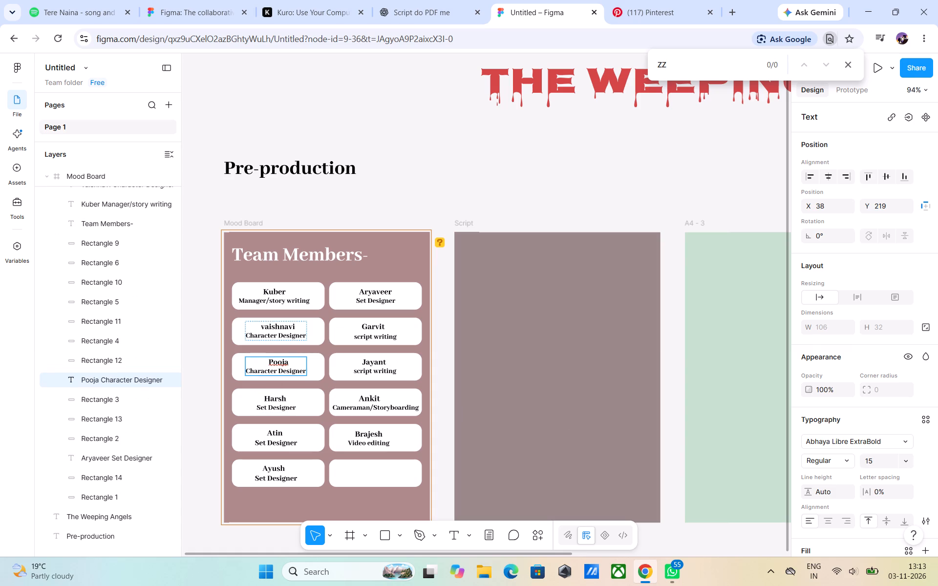
click(284, 325)
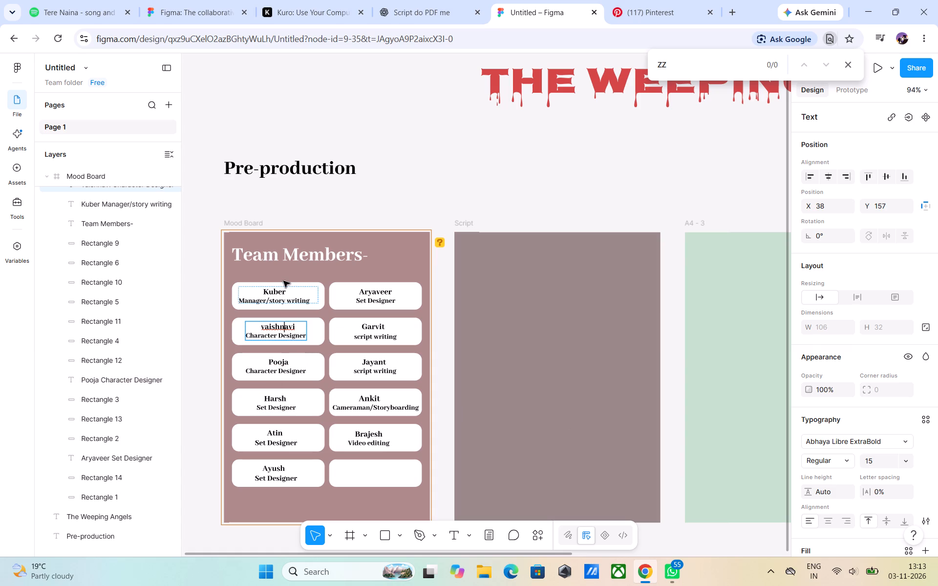
click(278, 292)
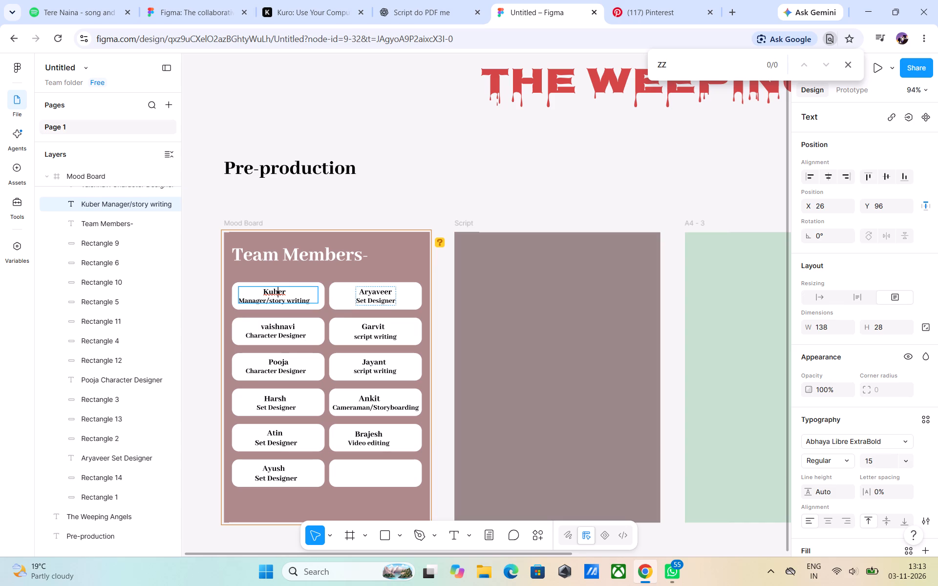
click(370, 290)
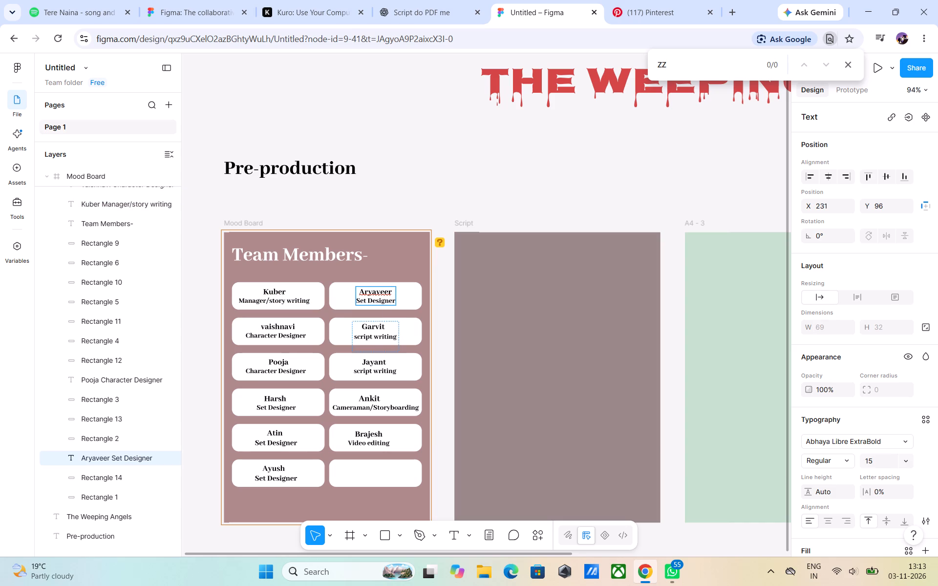
click(371, 325)
click(370, 361)
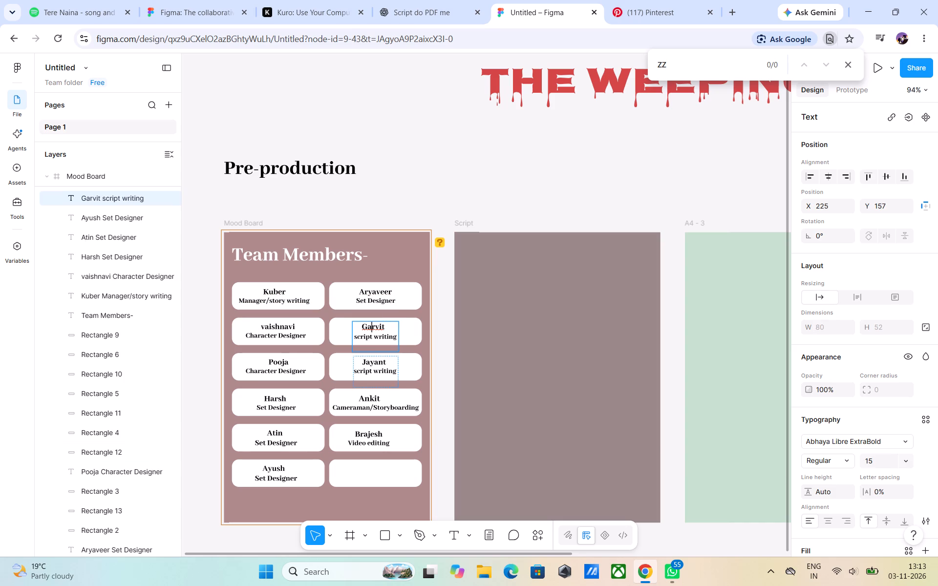
click(371, 398)
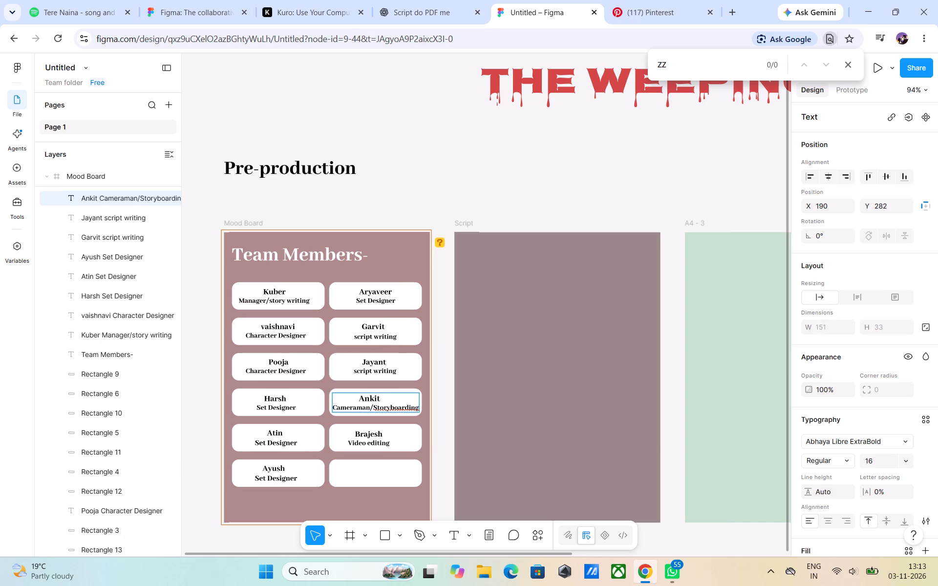
click(273, 398)
click(278, 432)
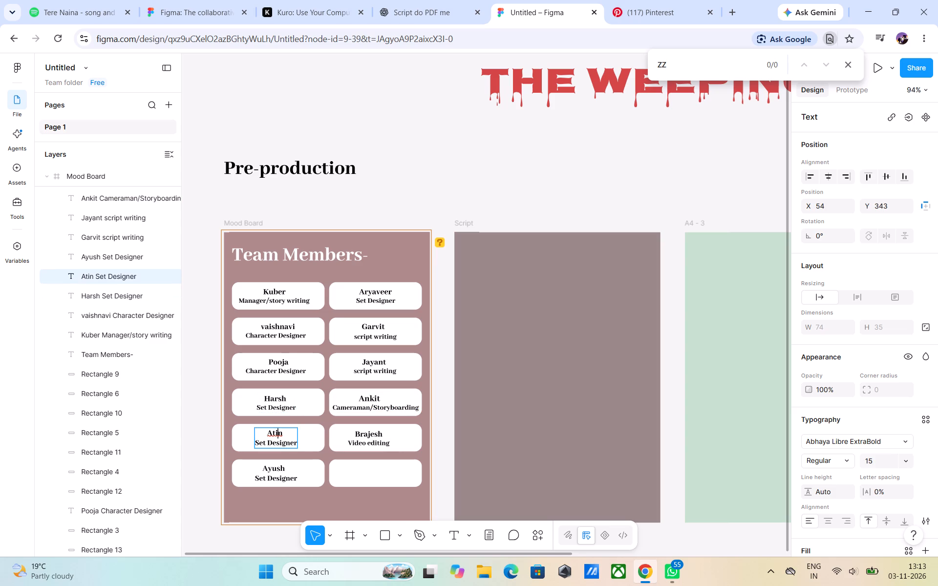
click(367, 434)
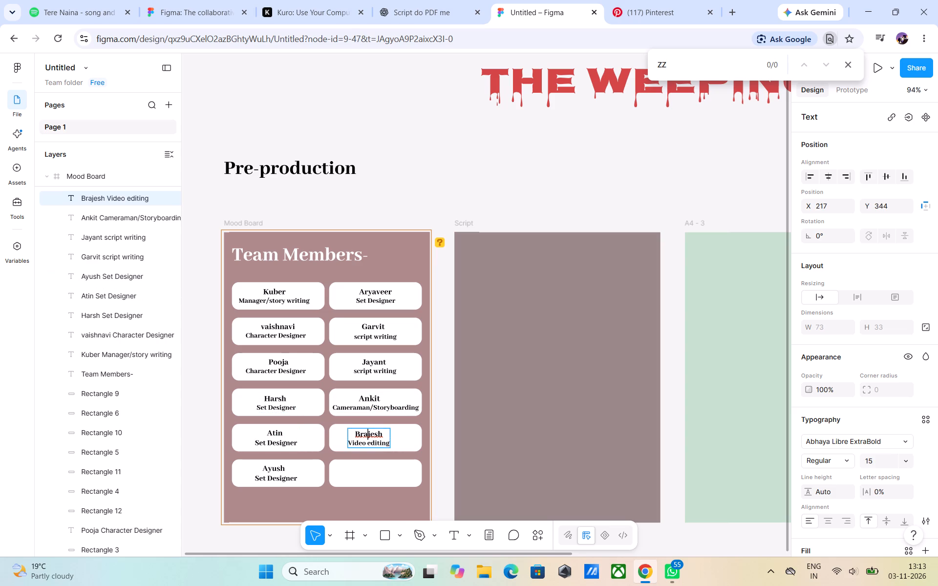
click(275, 468)
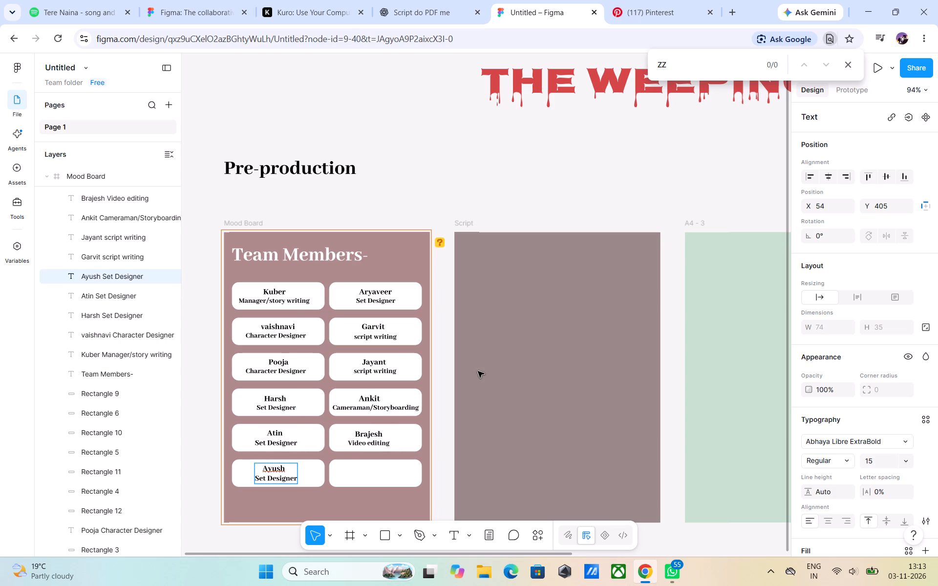
Set the name Ankit on the Cameraman/Storyboarding card to font size 15.
double_click(367, 398)
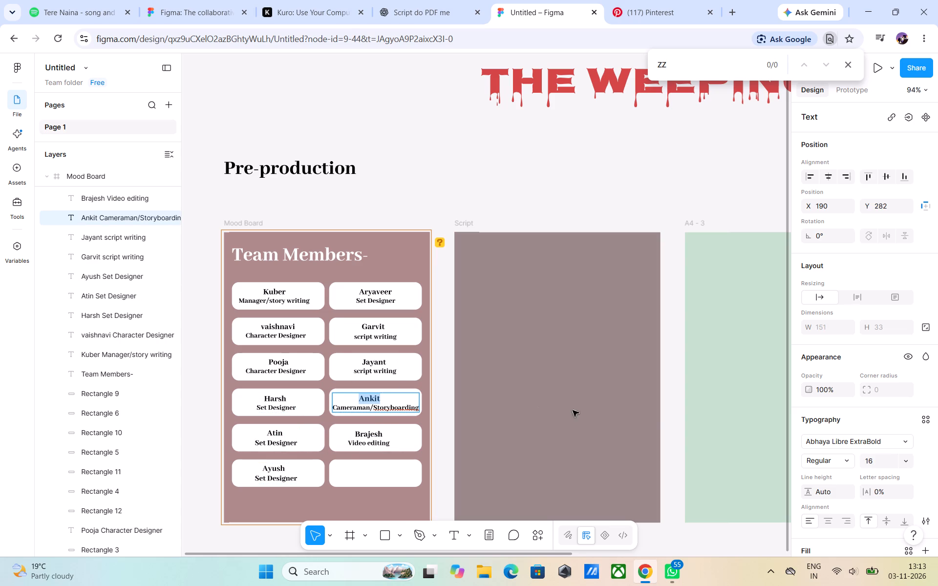
click(911, 466)
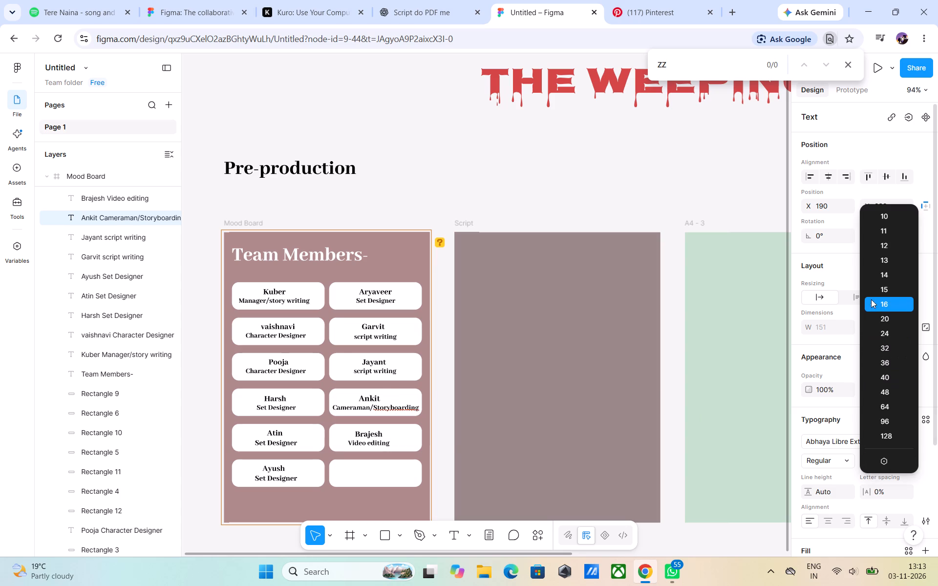
click(873, 287)
click(487, 183)
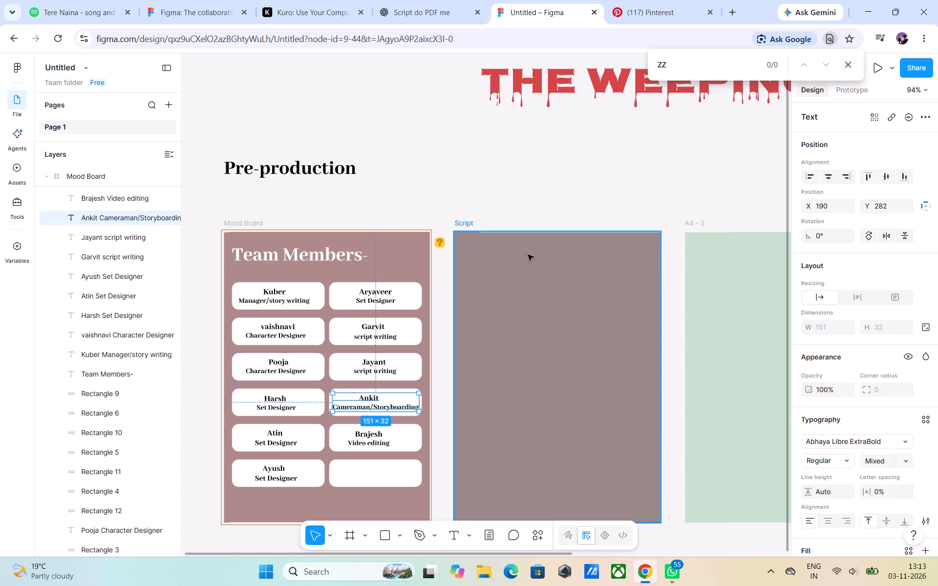
click(600, 205)
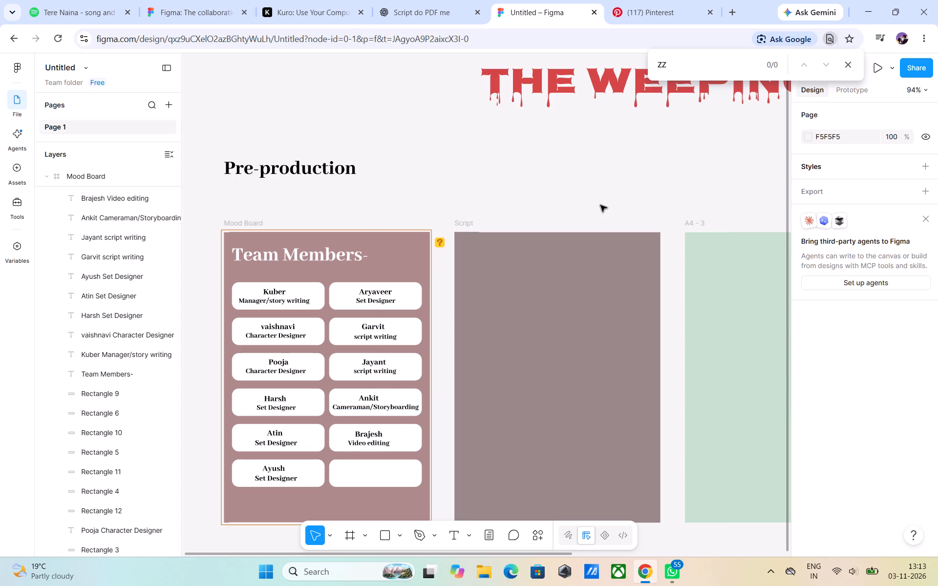
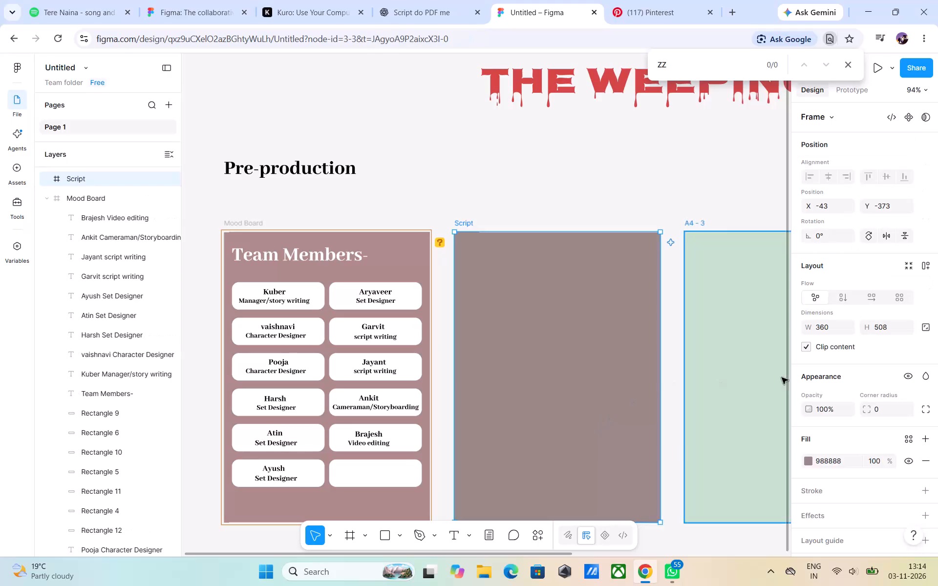
Lighten the fill of the Script frame to the pale pink-grey E3DADA.
click(810, 465)
drag(665, 355, 665, 354)
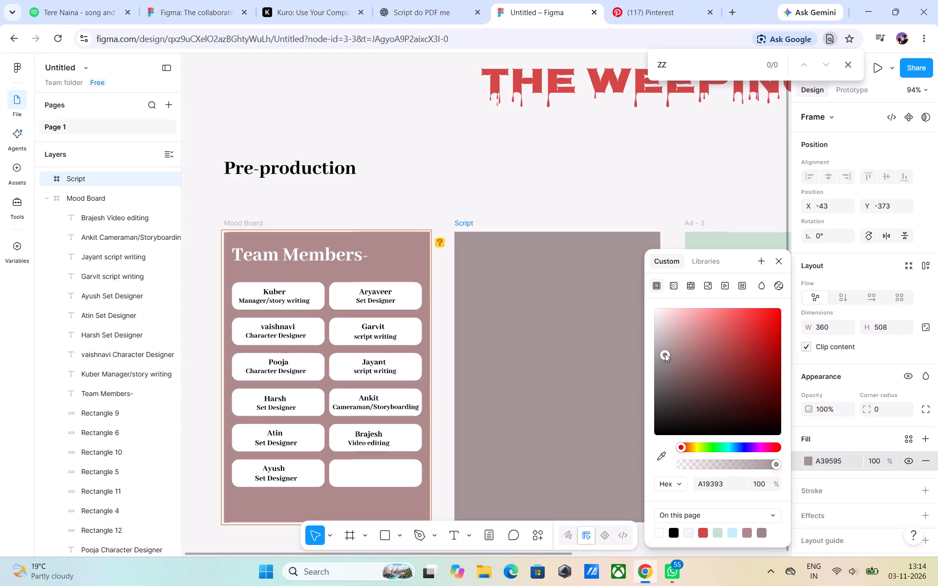
drag(665, 354, 662, 342)
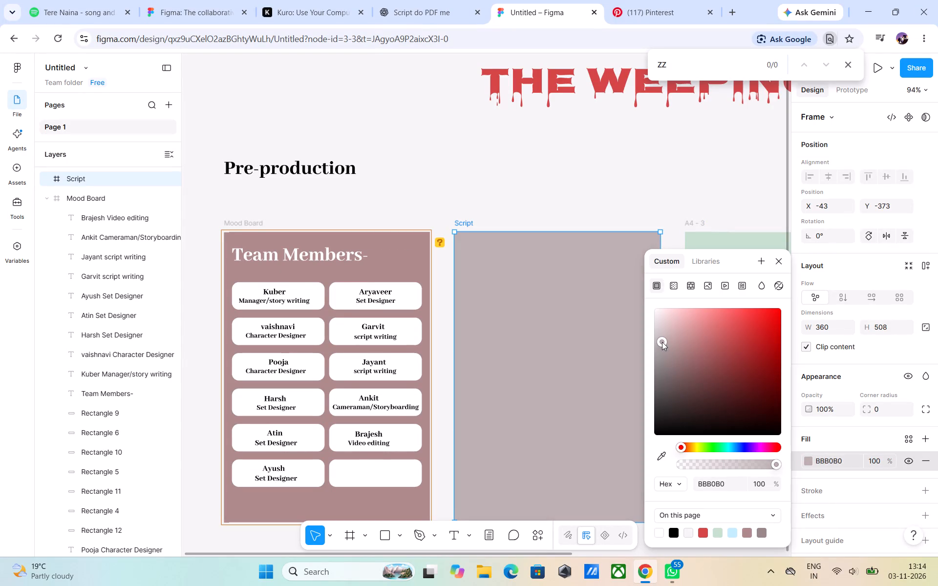
drag(662, 342, 660, 327)
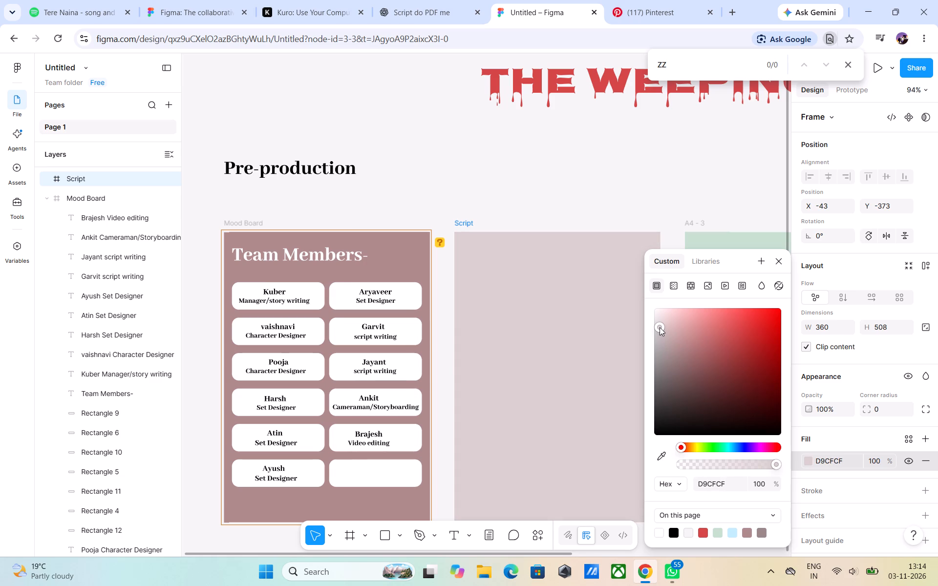
drag(660, 327, 659, 326)
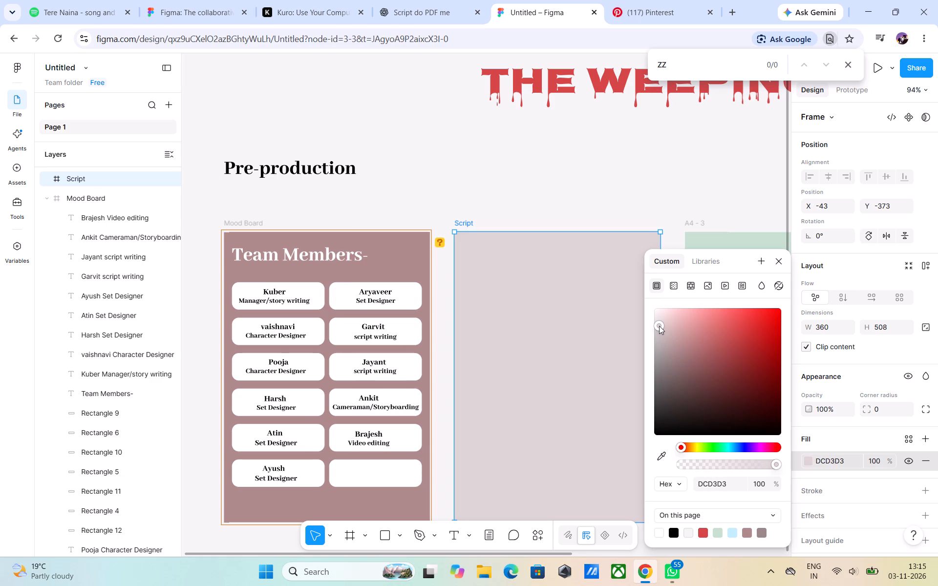
drag(659, 326, 659, 322)
click(583, 373)
Rename the green A4 - 3 frame as Story Boarding.
click(729, 239)
double_click(703, 222)
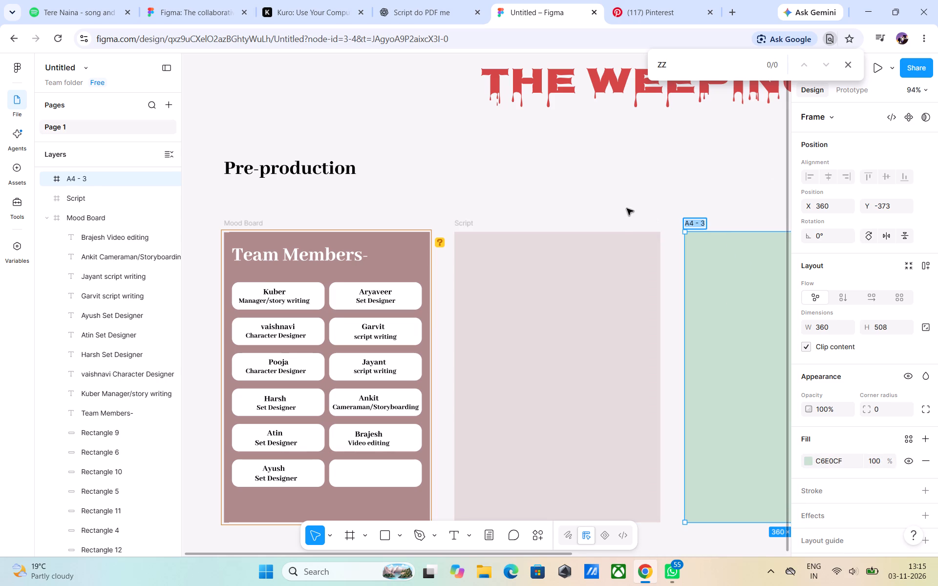
key(BackSpace)
key(s)
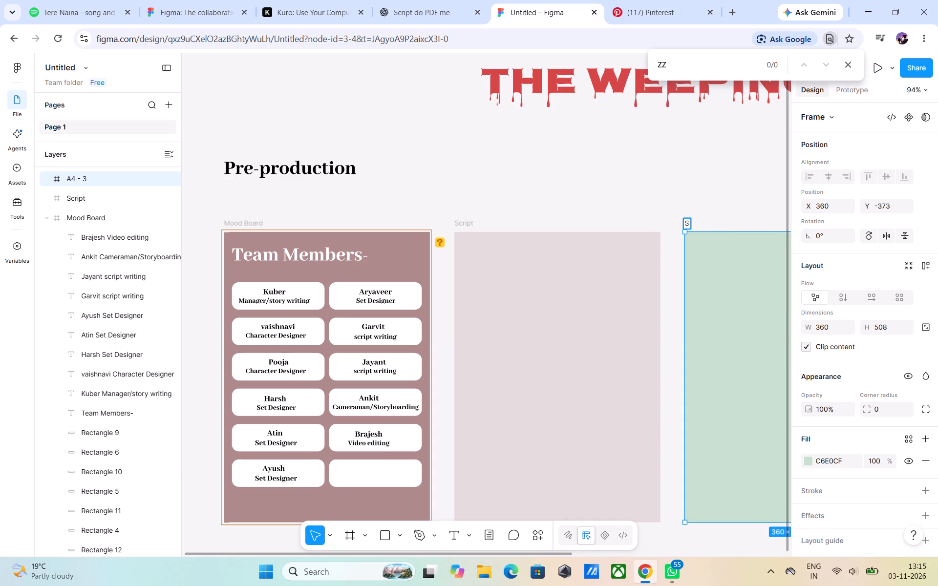
text(to)
text(ry)
key(b)
key(BackSpace)
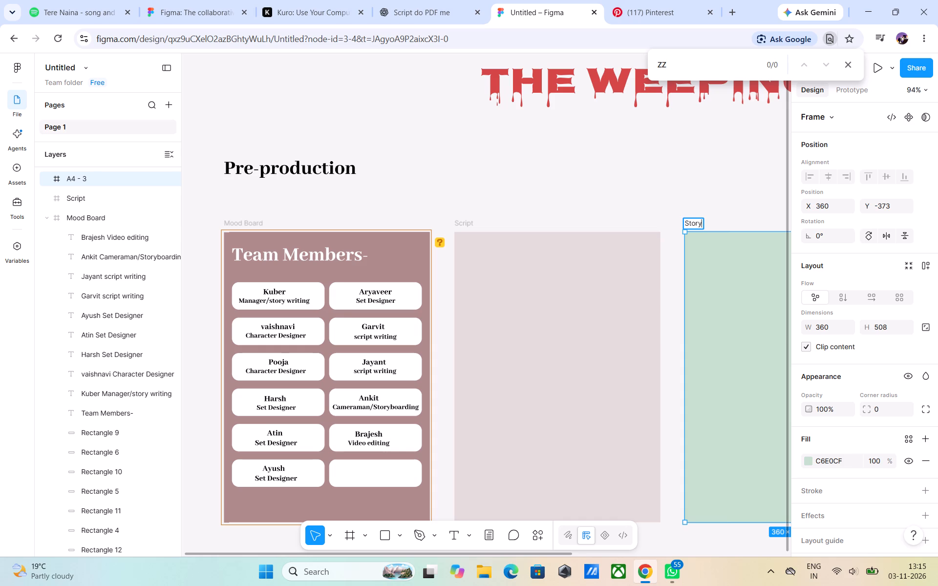
key(space)
key(b)
key(o)
key(a)
text(rdi)
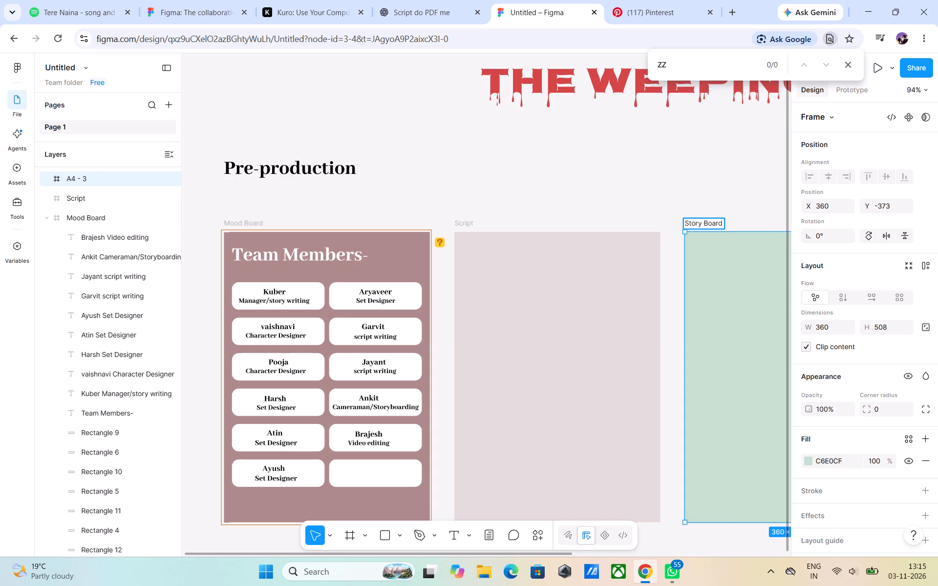
text(ng)
middle_drag(673, 318, 444, 343)
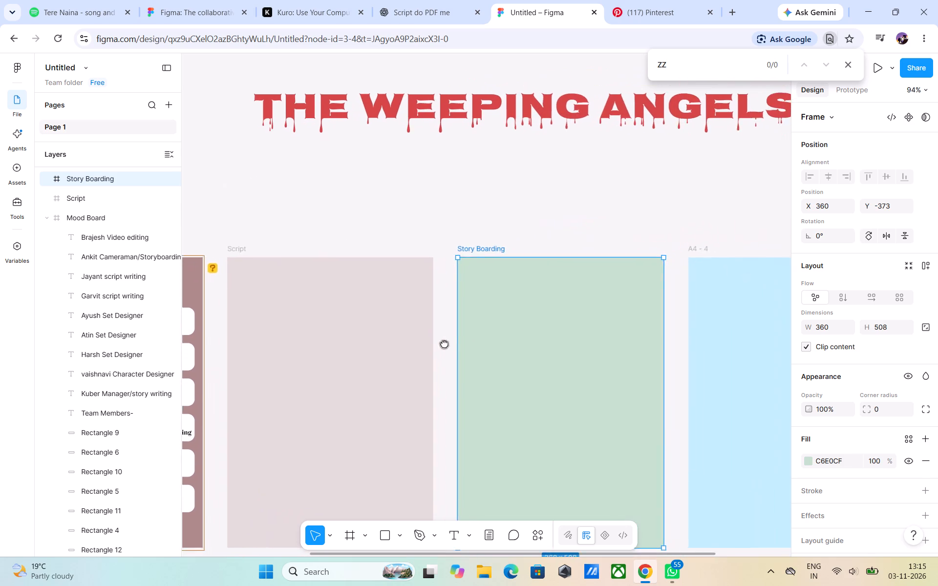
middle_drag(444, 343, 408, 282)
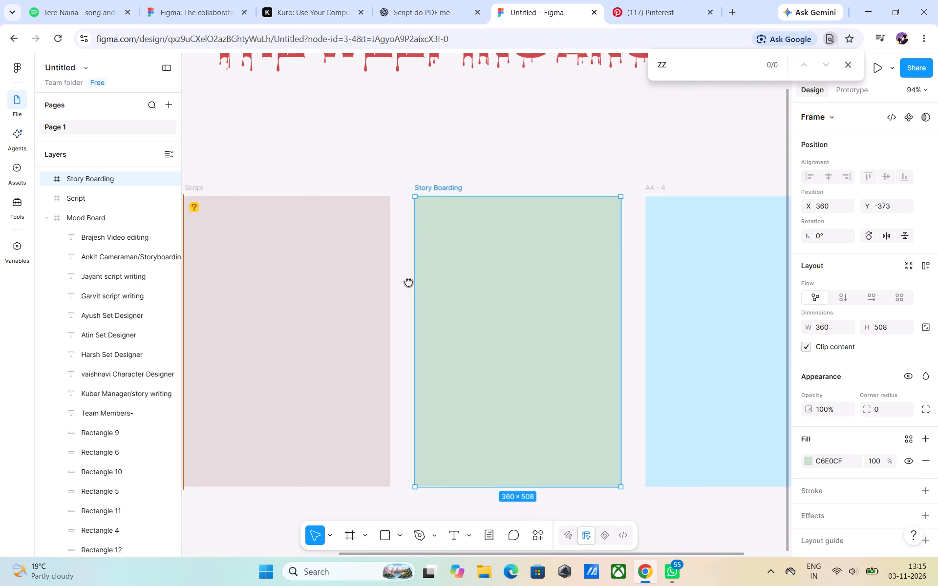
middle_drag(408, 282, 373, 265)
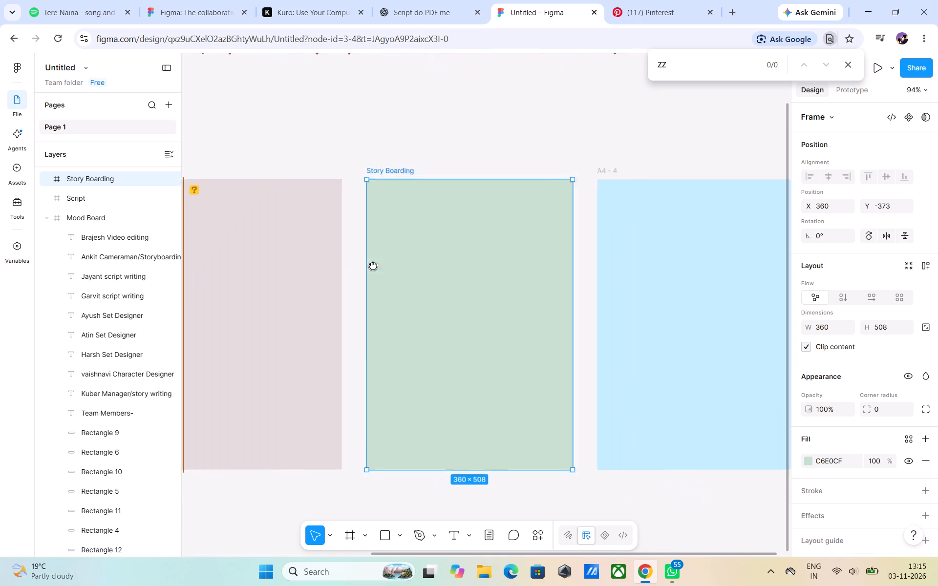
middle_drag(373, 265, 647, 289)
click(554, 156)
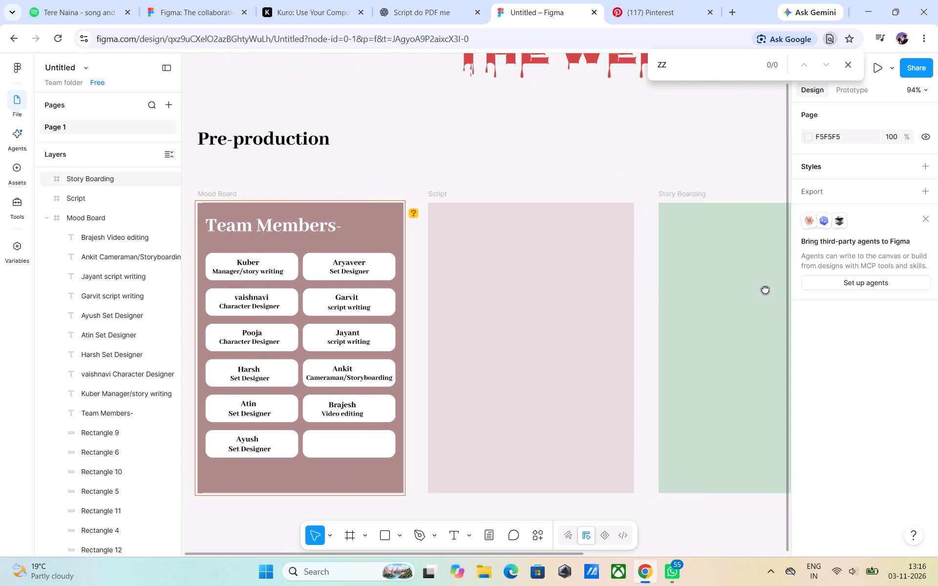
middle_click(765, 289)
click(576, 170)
Browse the font list with the Pre-production heading selected and change its font to Atkinson Hyperlegible Next.
double_click(282, 144)
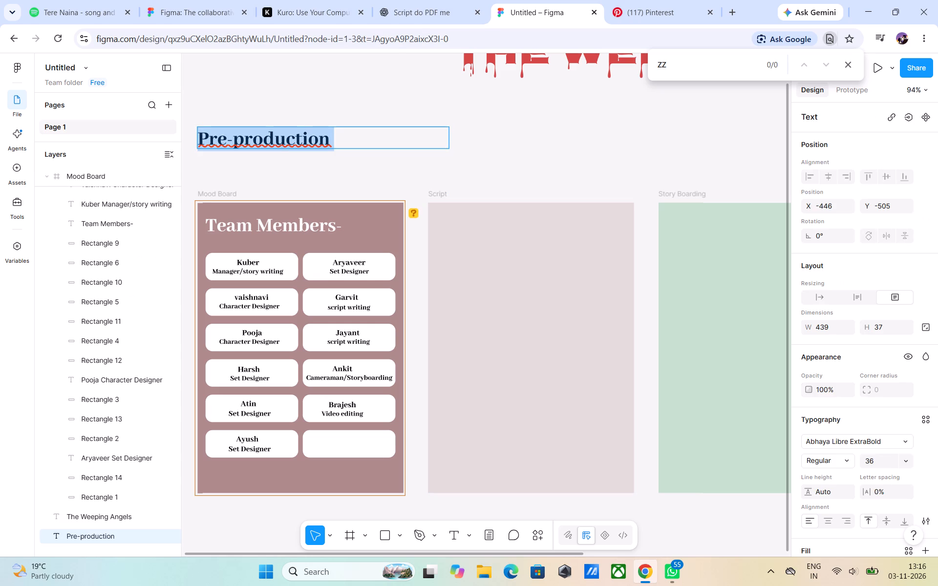
click(908, 442)
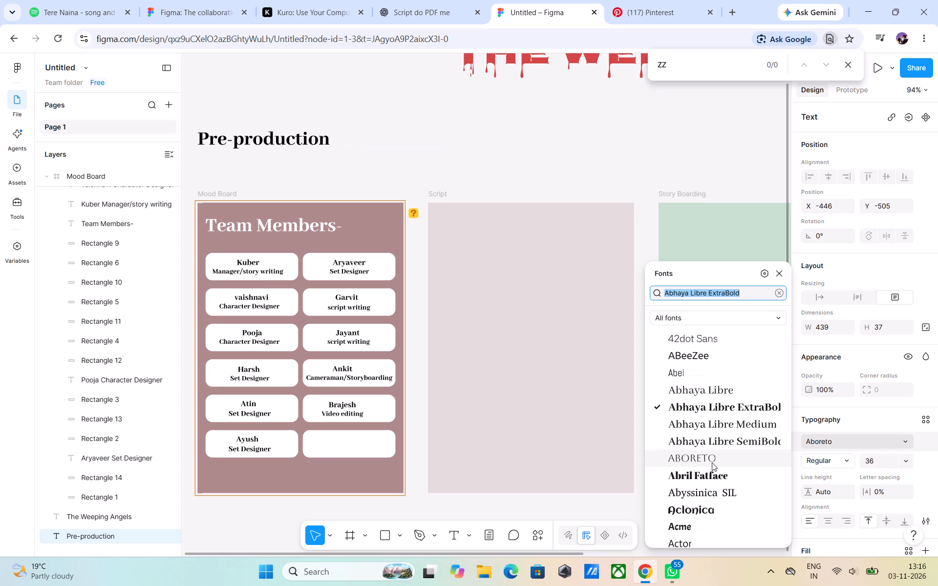
scroll(705, 444, down, 2)
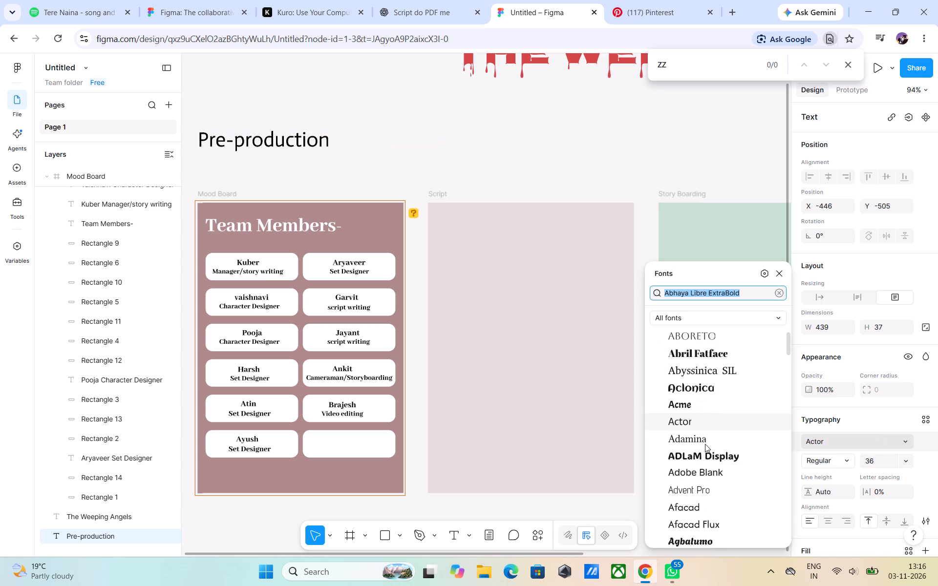
scroll(705, 444, down, 4)
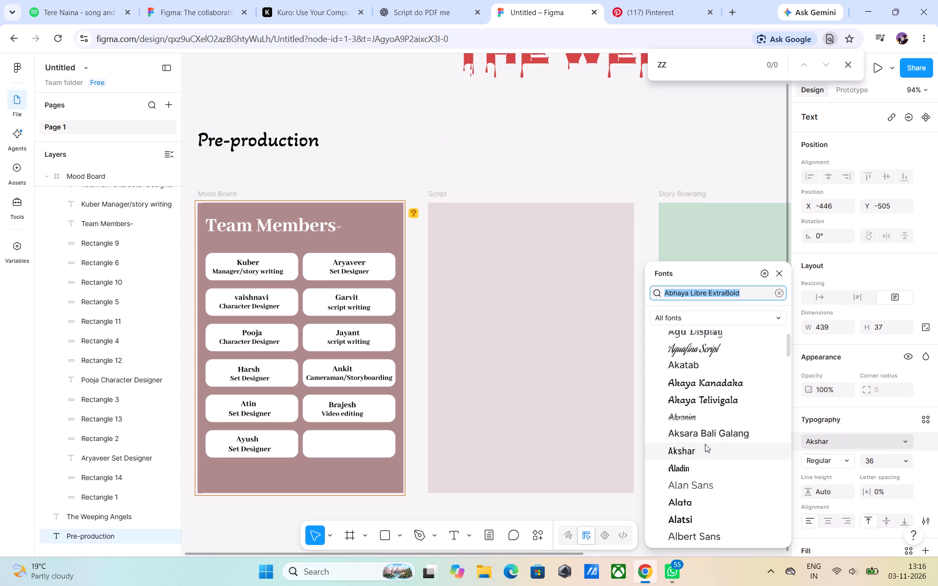
scroll(705, 444, down, 5)
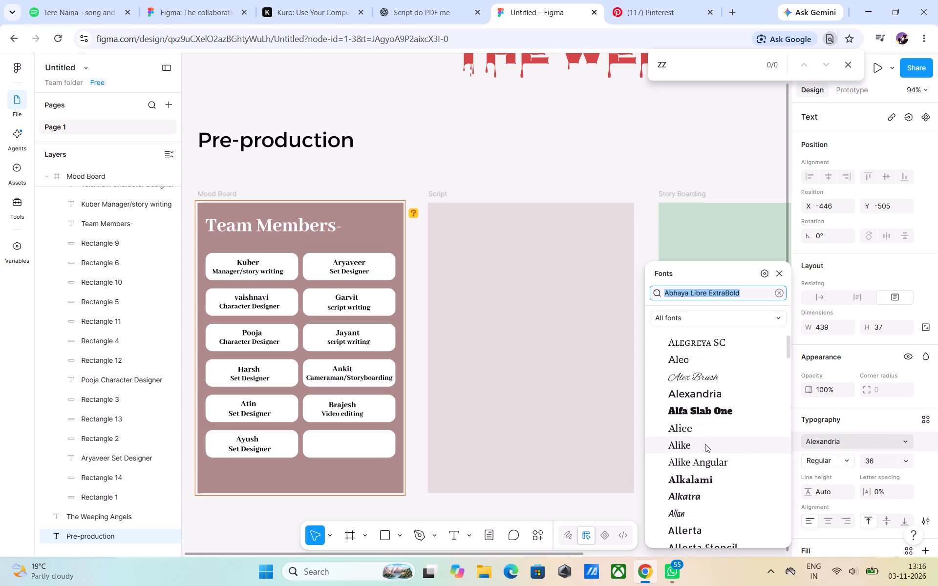
scroll(705, 444, down, 1)
scroll(705, 444, up, 1)
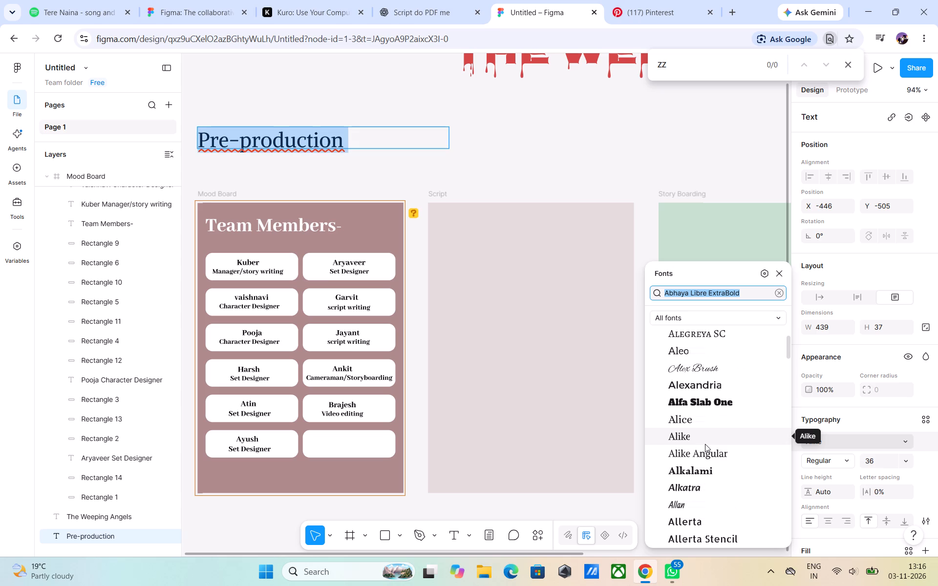
scroll(705, 444, down, 5)
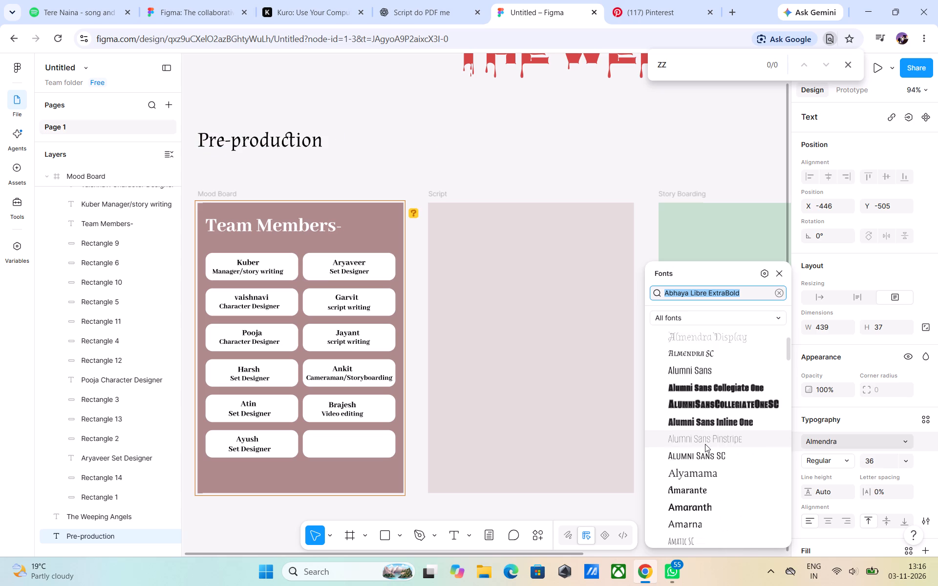
scroll(705, 444, down, 6)
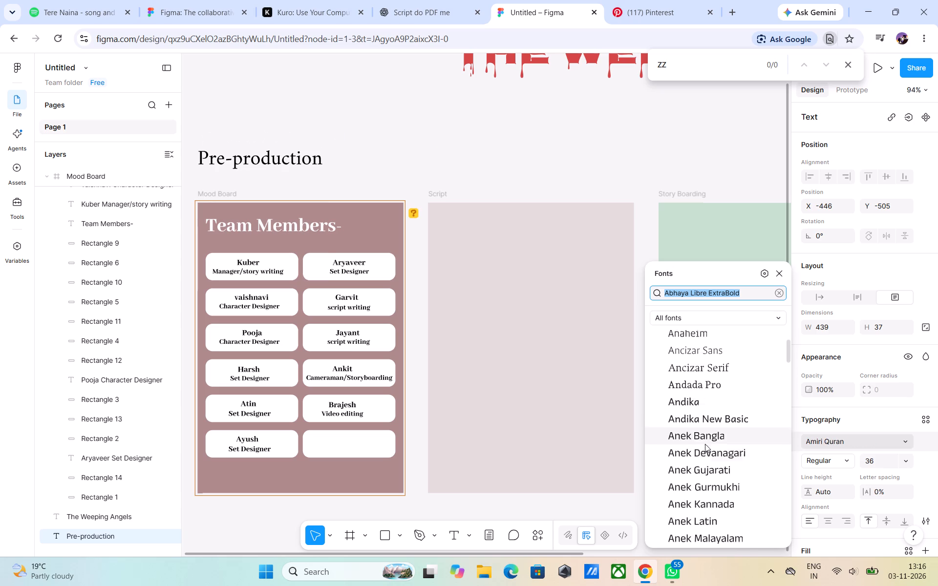
scroll(705, 444, down, 2)
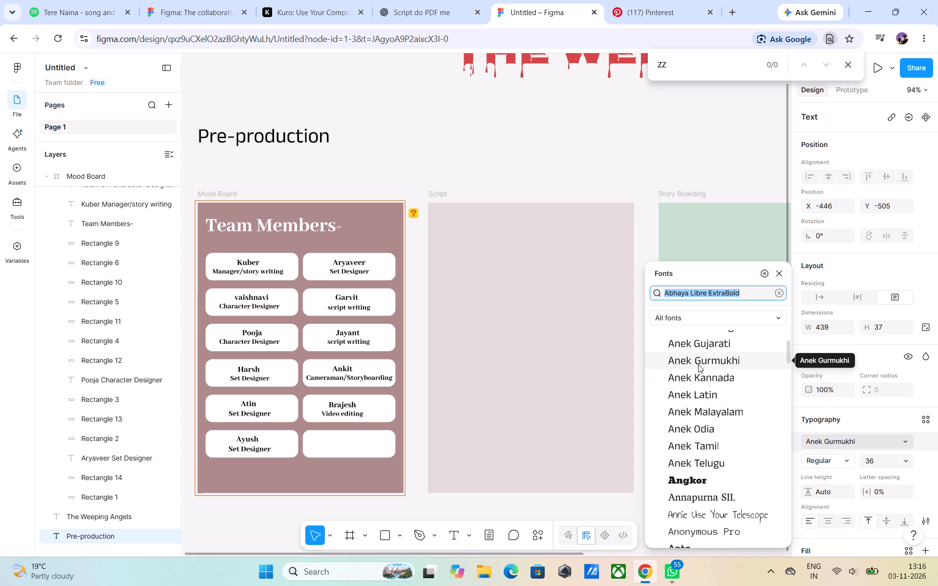
scroll(698, 364, down, 4)
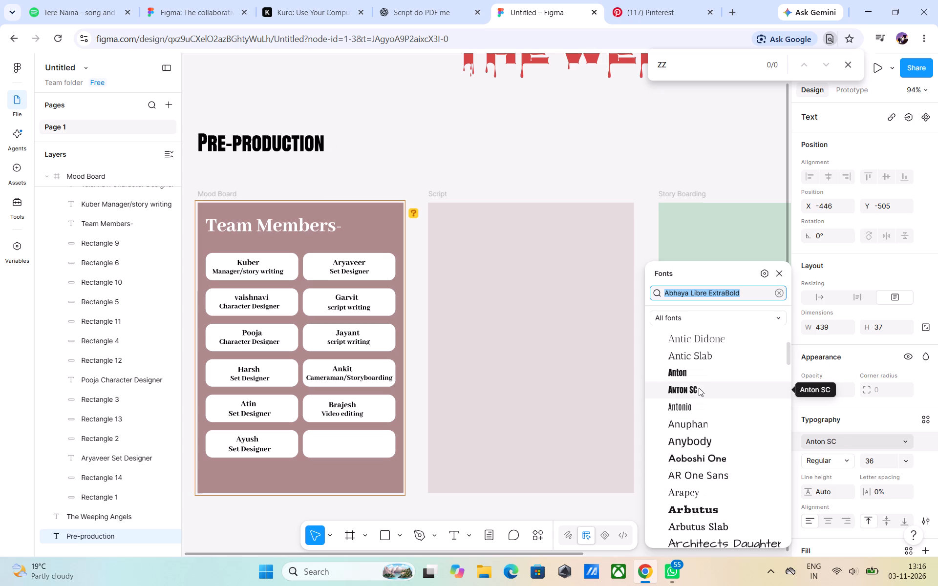
scroll(699, 388, down, 4)
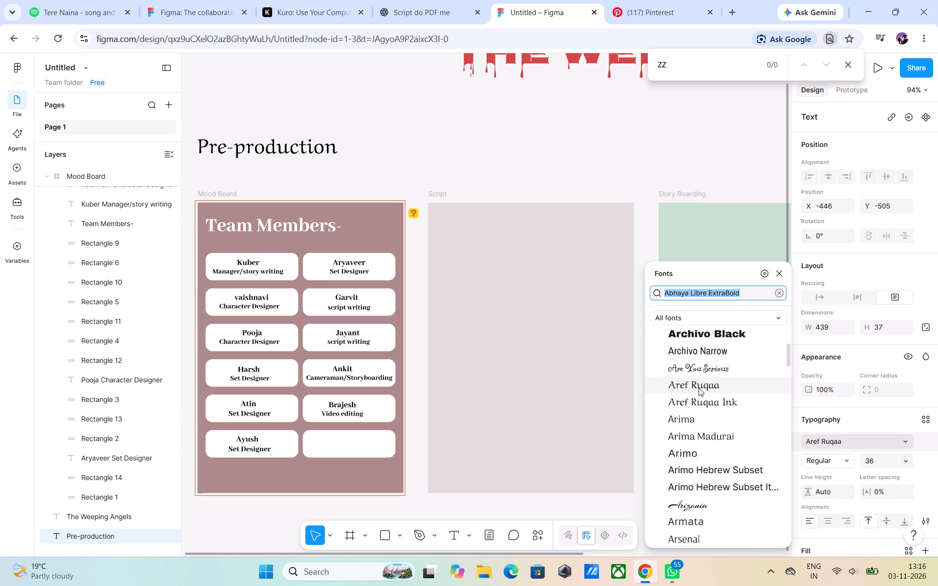
scroll(699, 388, down, 6)
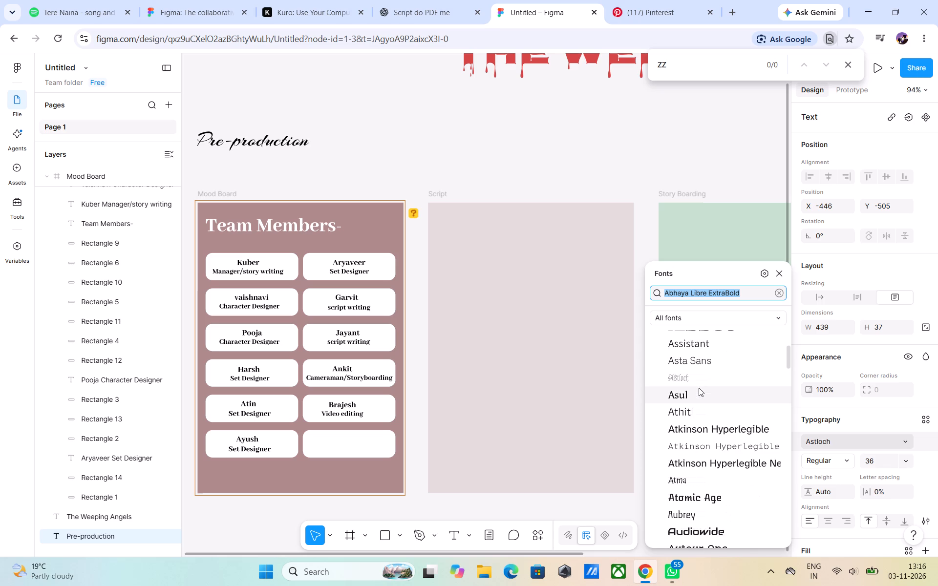
scroll(699, 388, down, 6)
scroll(699, 388, up, 2)
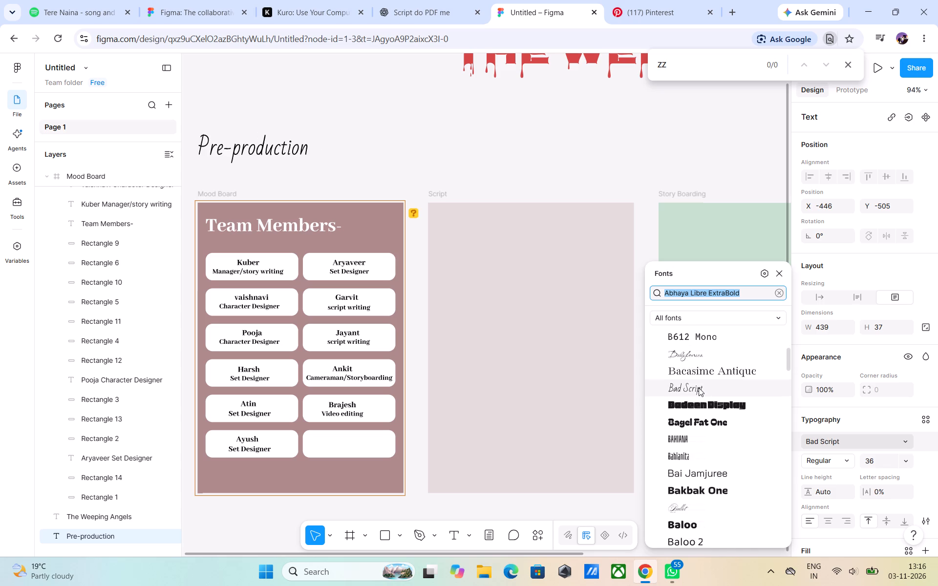
scroll(699, 388, up, 2)
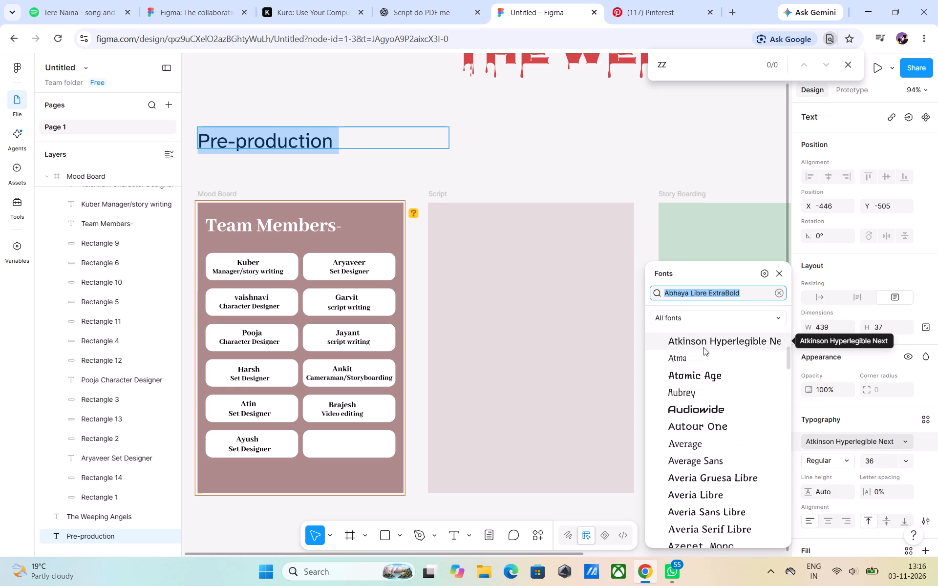
click(703, 347)
click(605, 180)
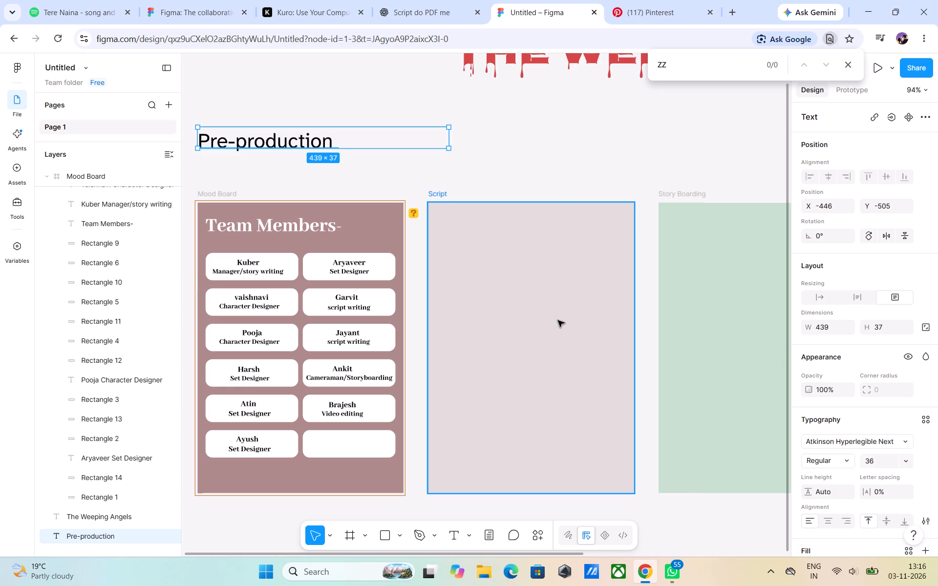
Review the overall layout of The Weeping Angels title, the Pre-production heading and the four frames.
ctrl+scroll(564, 323, up, 3)
ctrl+scroll(564, 323, down, 7)
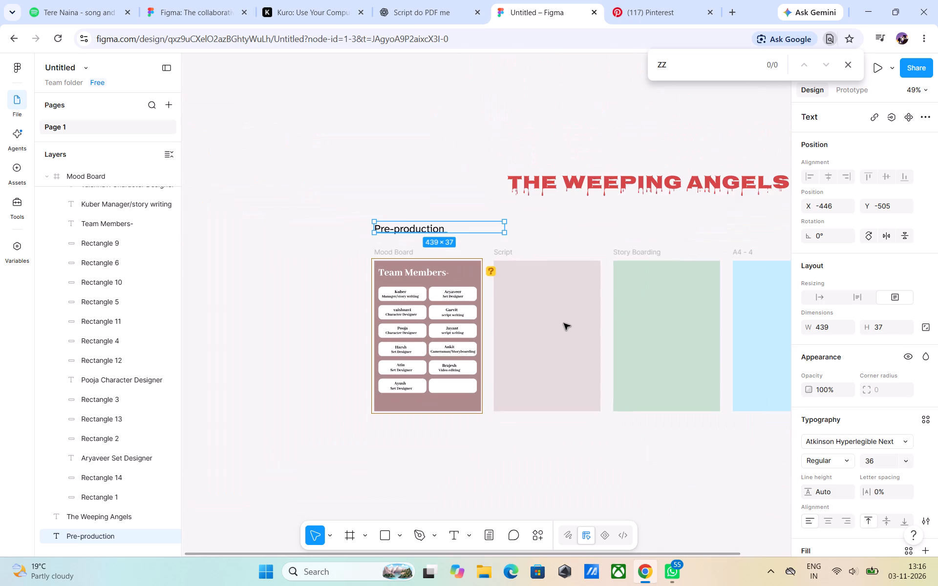
middle_drag(671, 224, 492, 240)
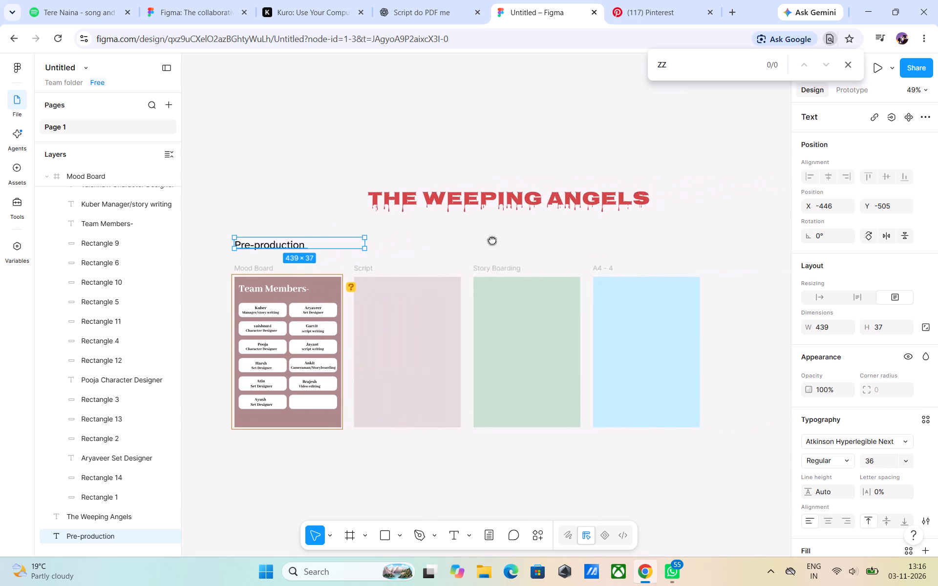
middle_drag(492, 240, 530, 224)
click(530, 224)
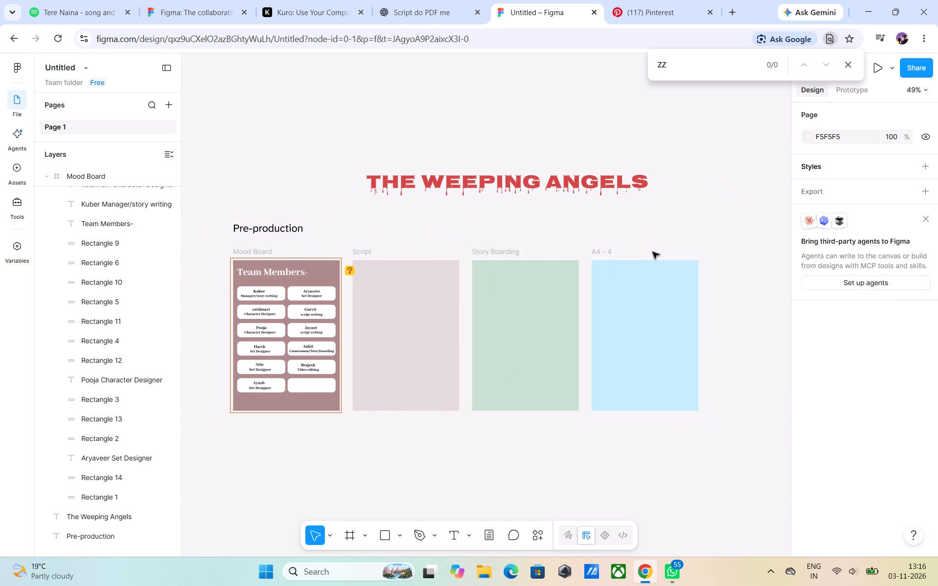
middle_drag(650, 242, 659, 238)
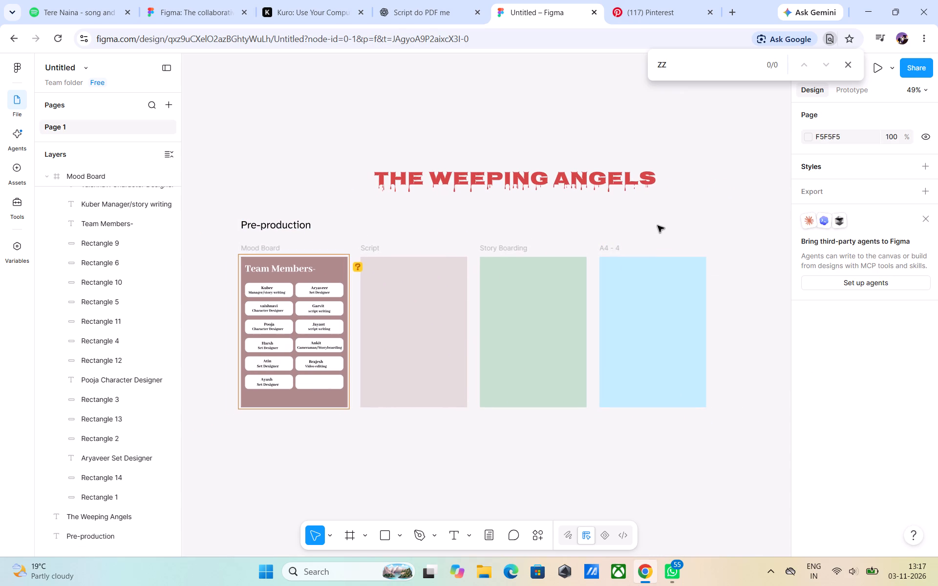
middle_drag(658, 223, 651, 225)
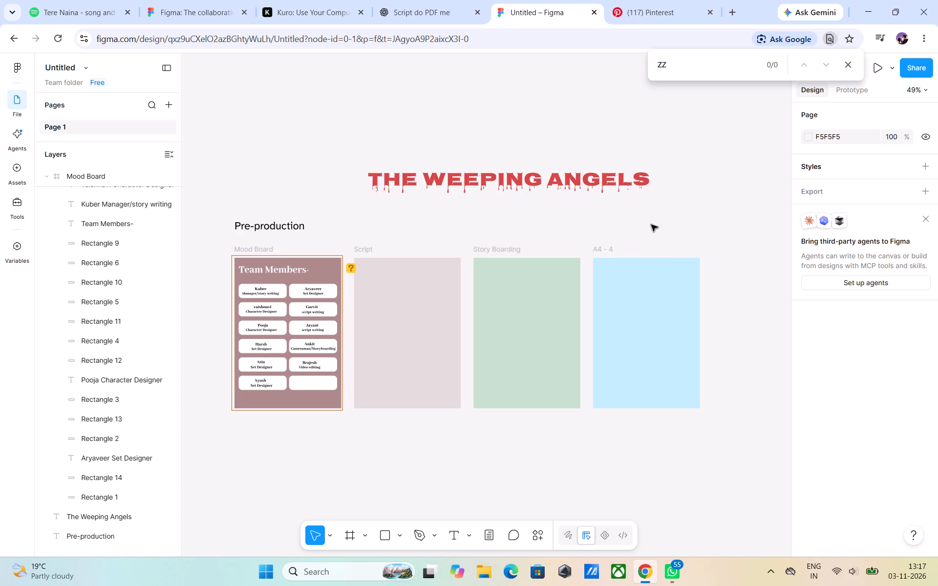
middle_click(726, 337)
Retype the name on the Manager/story writing card in the Mood Board frame in capitals as KUBER.
ctrl+scroll(308, 354, up, 6)
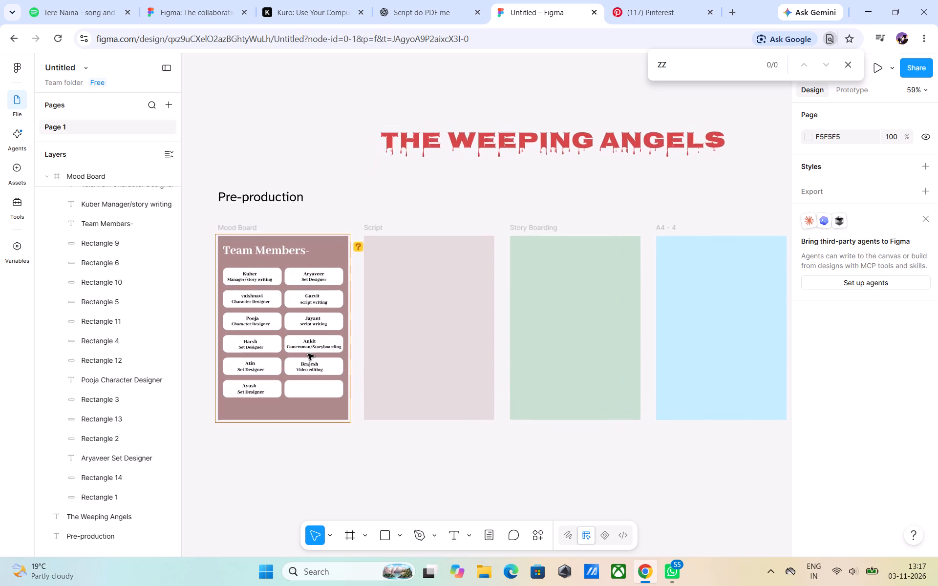
ctrl+scroll(308, 354, up, 7)
ctrl+middle_drag(294, 302, 293, 302)
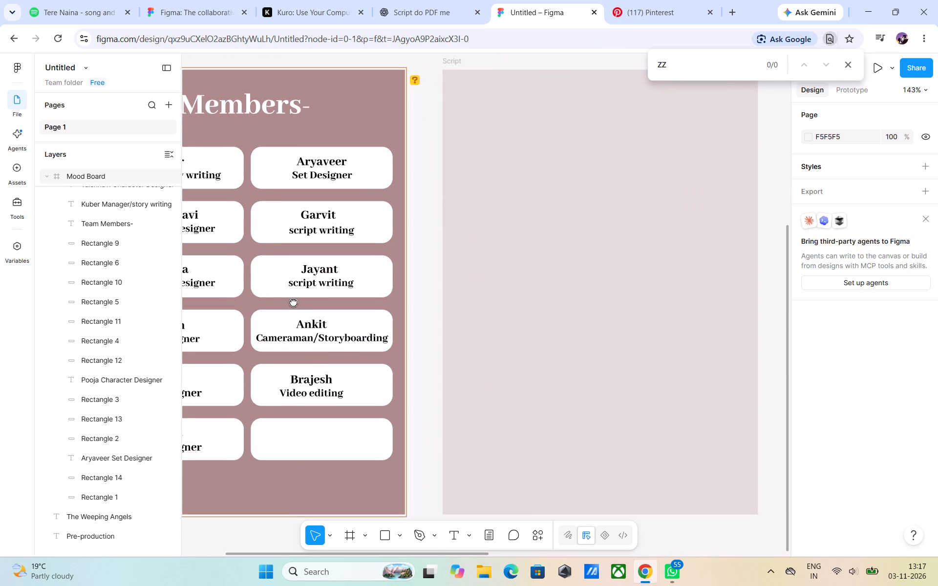
ctrl+middle_drag(293, 302, 474, 316)
double_click(332, 173)
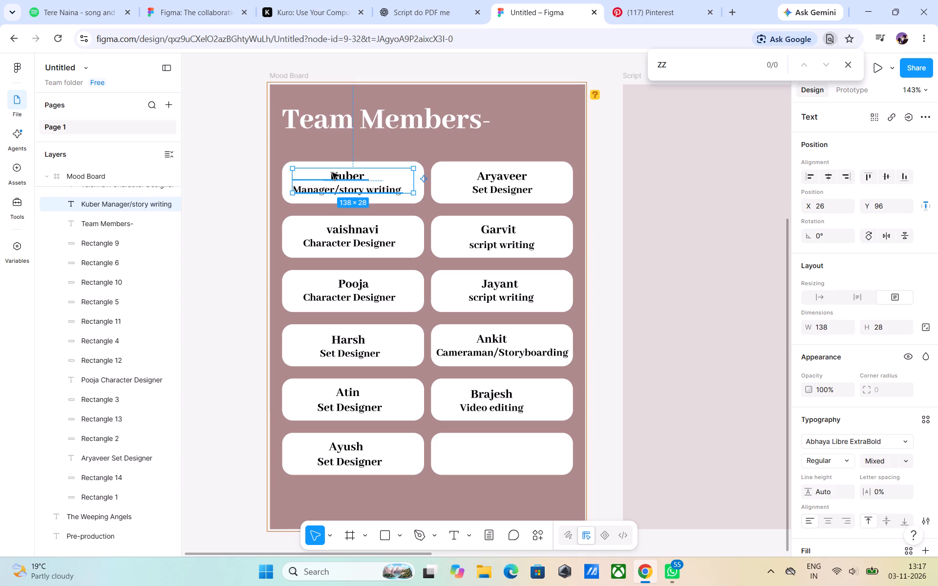
click(334, 173)
drag(334, 174, 352, 176)
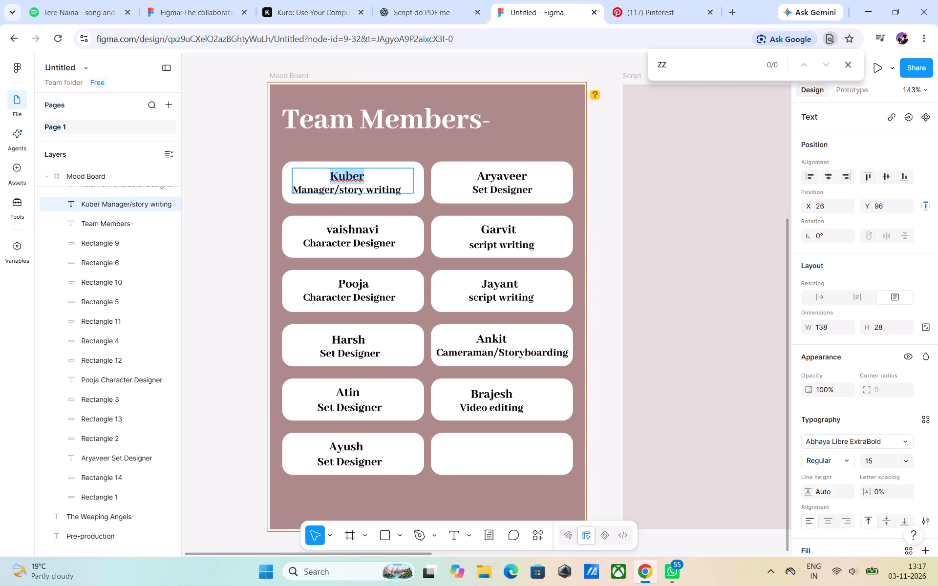
key(Delete)
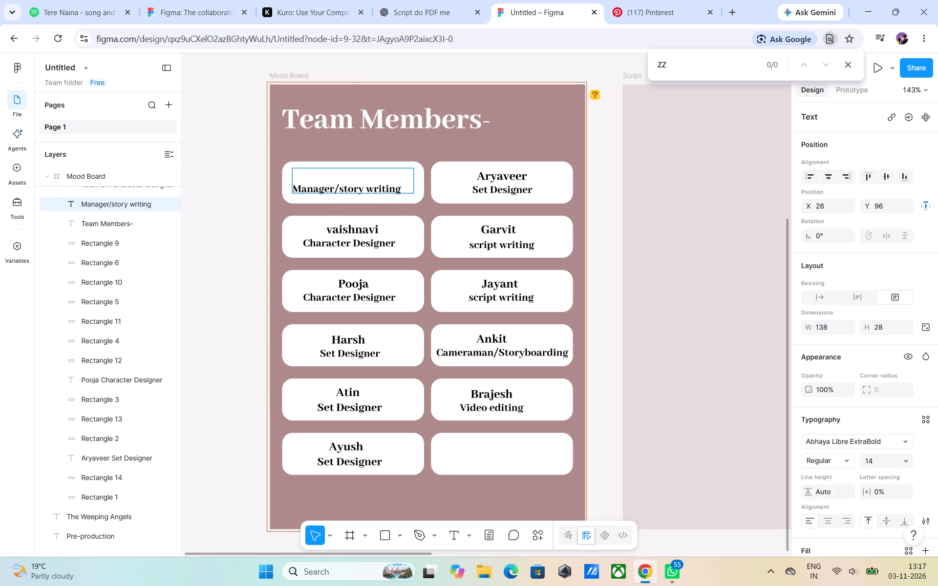
text(KUBER)
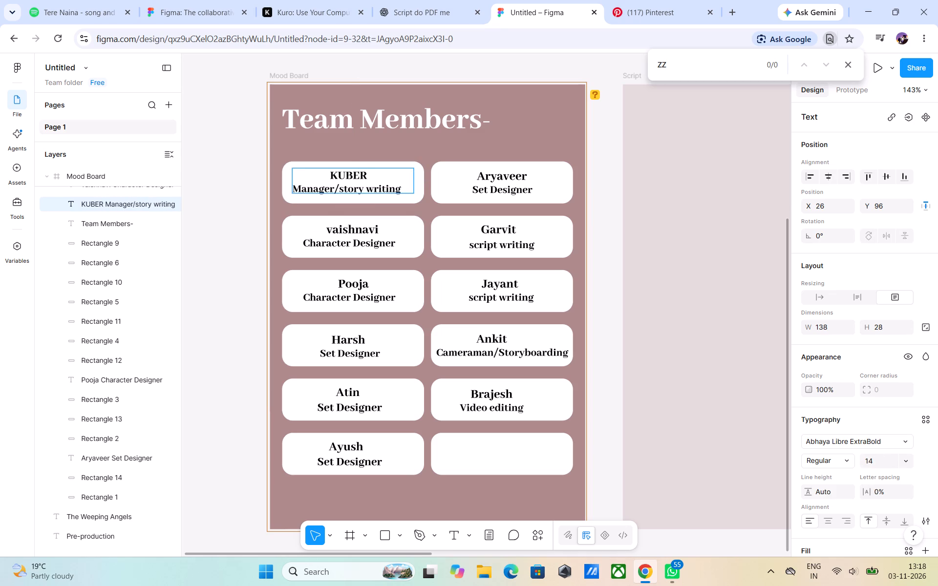
Retype the name vaishnavi on its Character Designer card in capitals as VAISHNAVI.
click(326, 231)
drag(325, 231, 339, 230)
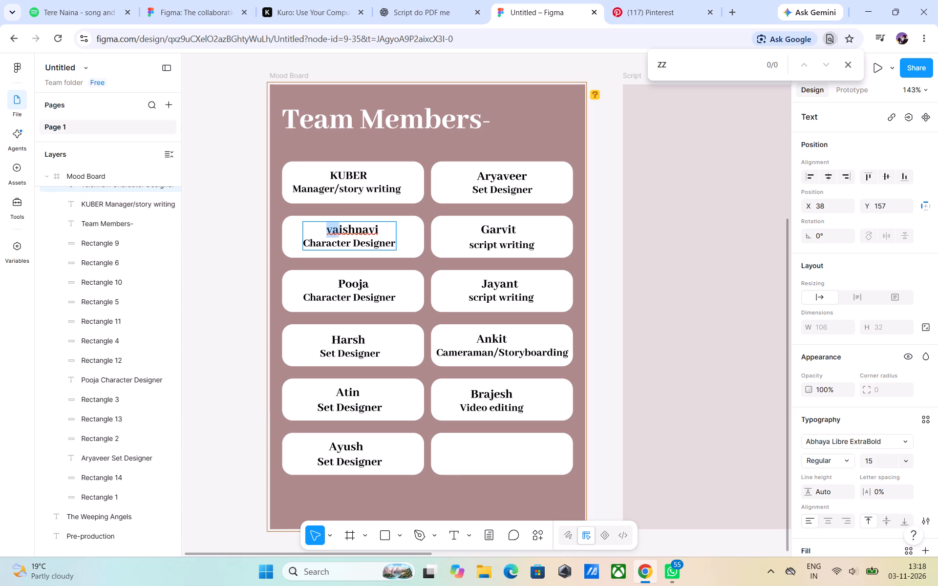
drag(339, 230, 382, 225)
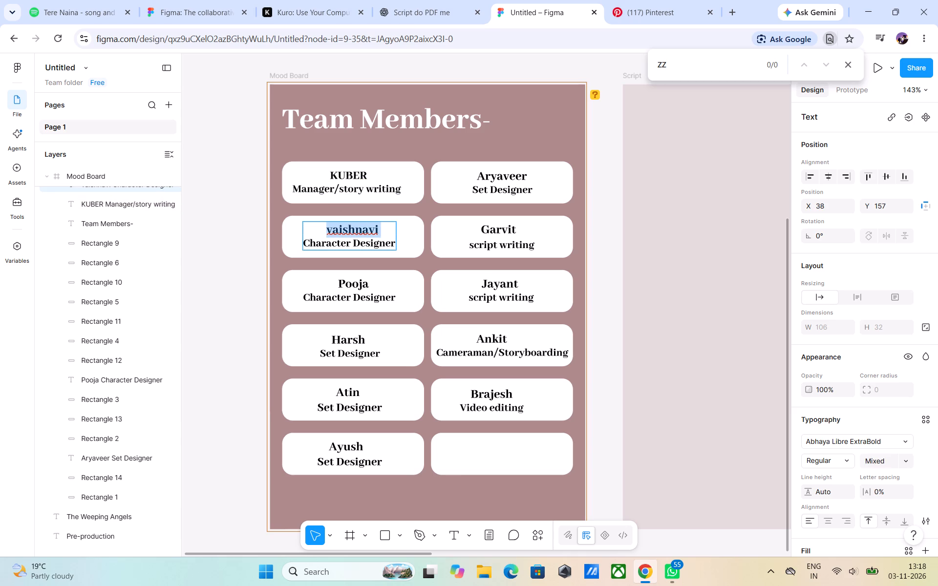
key(Delete)
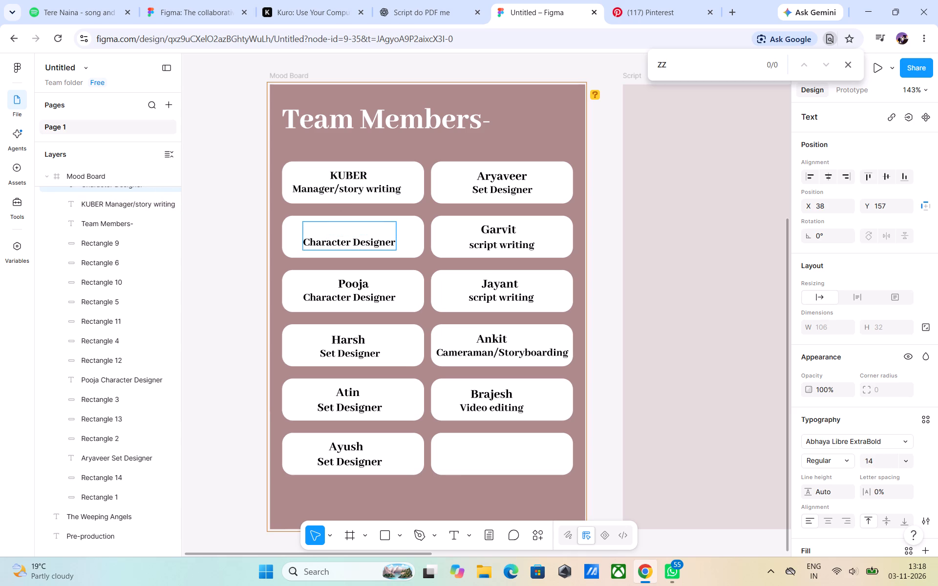
text(VA)
key(i)
text(SH)
key(n)
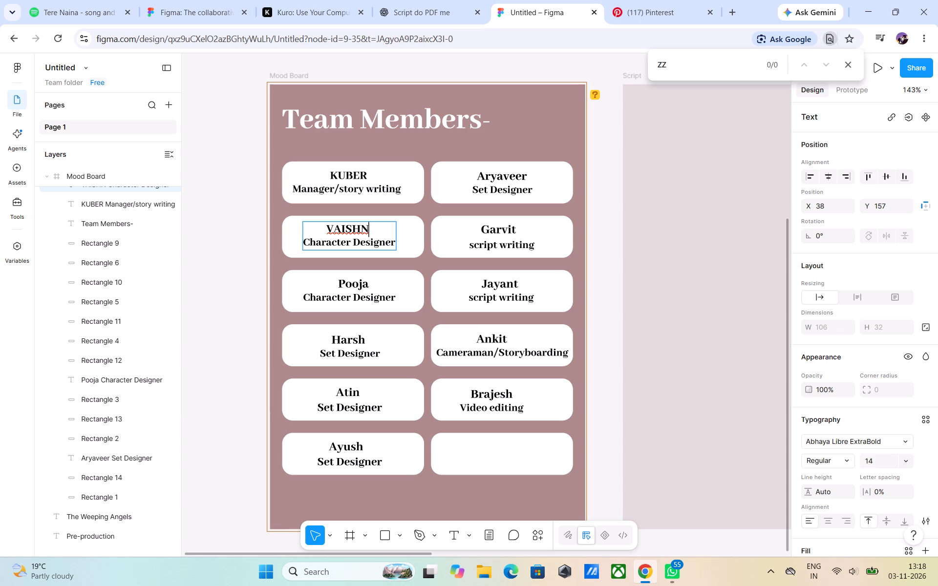
text(AVI)
Retype the name Pooja on its Character Designer card in capitals as POOJA.
double_click(371, 282)
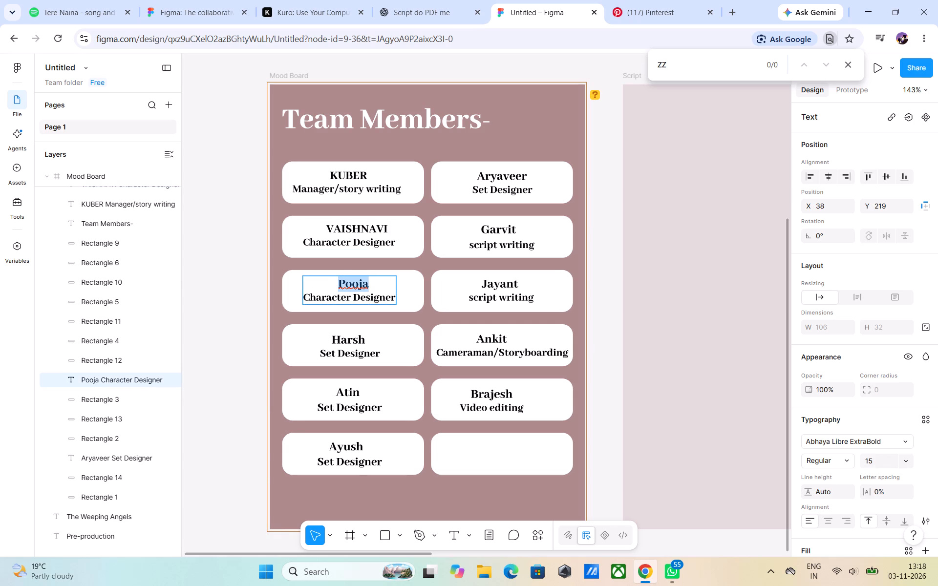
key(Delete)
key(p)
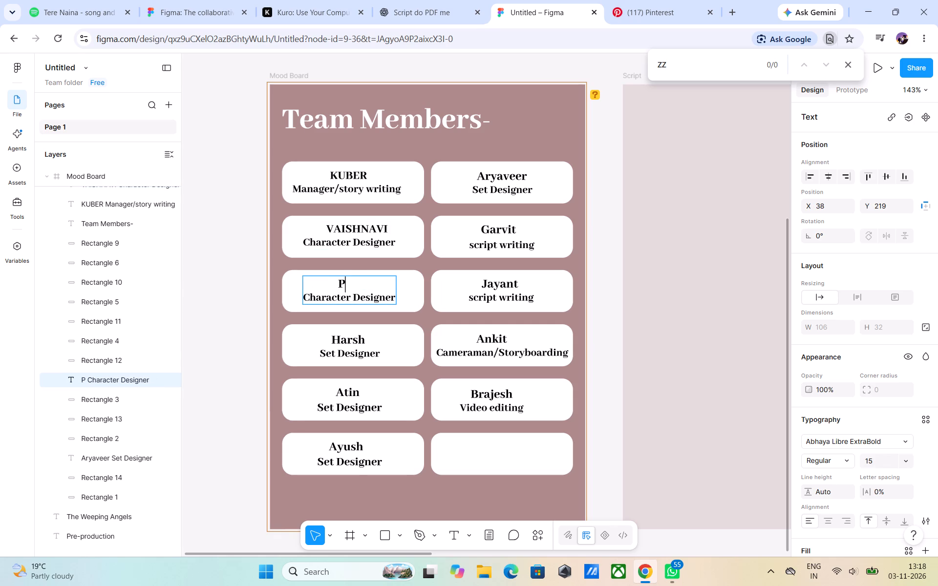
text(OOJA)
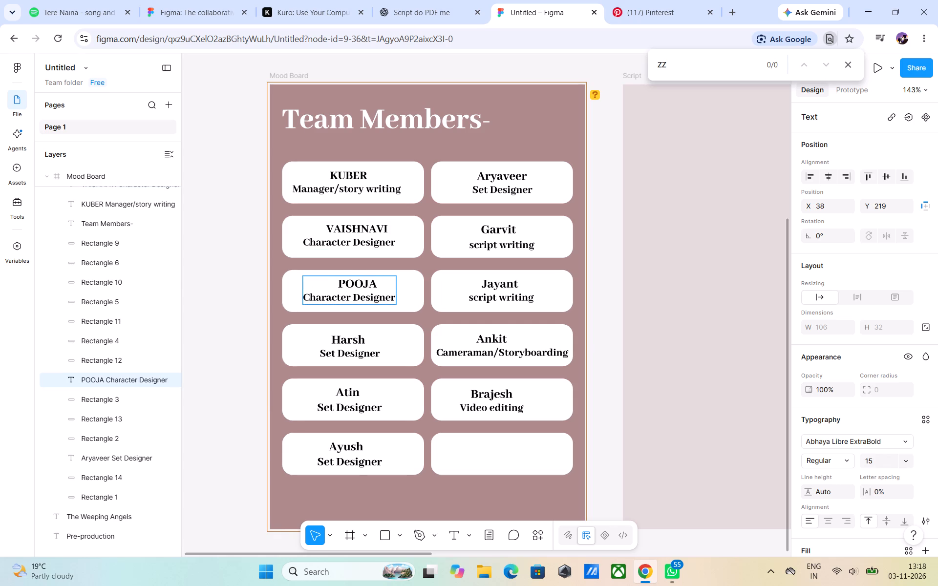
Retype the names on the three Set Designer cards below POOJA in capitals as HARSH, ATIN and AYUSH.
double_click(363, 339)
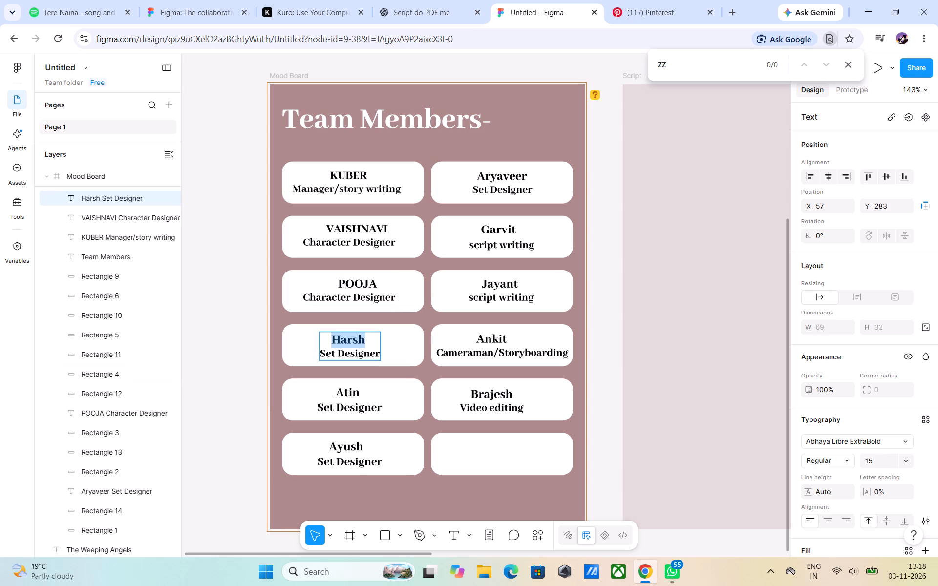
key(Delete)
text(HA)
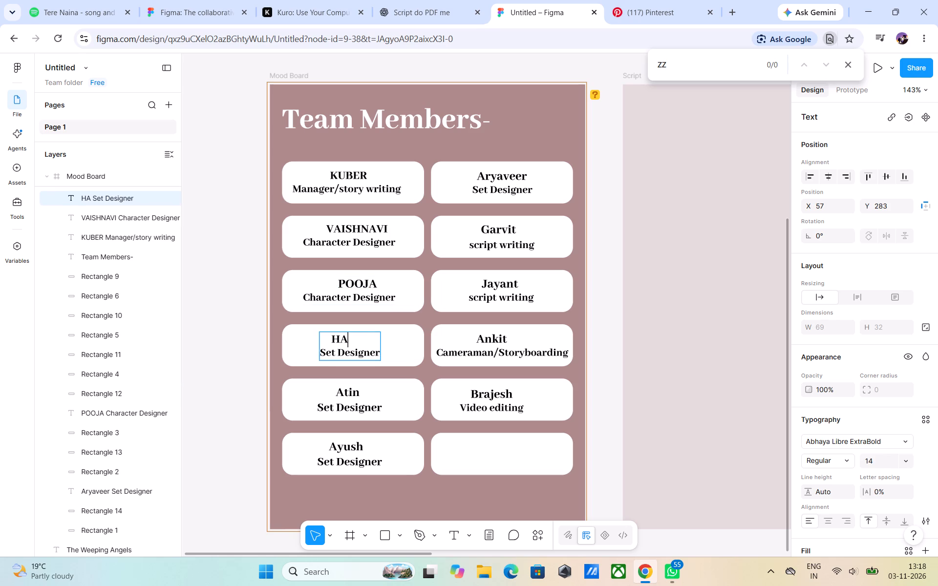
text(RSH)
scroll(365, 343, down, 1)
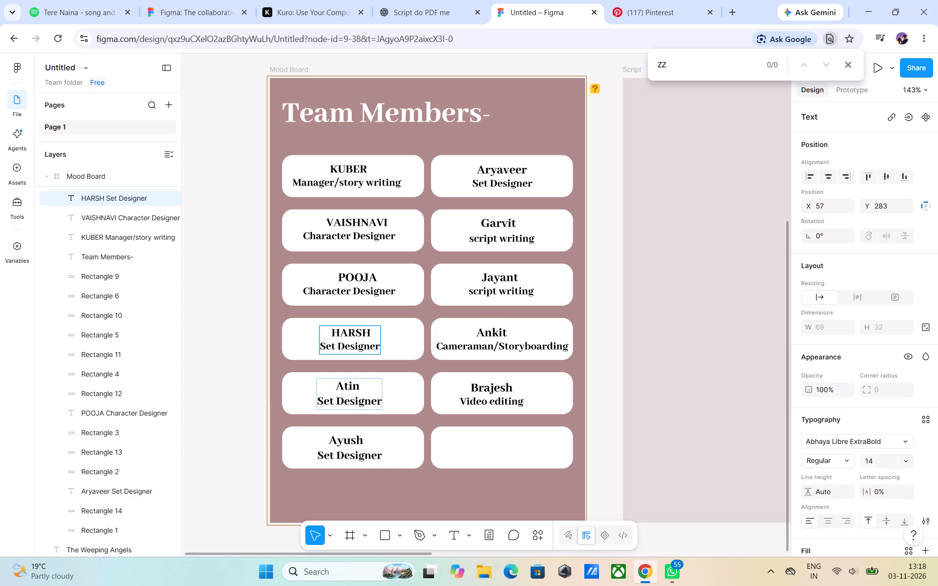
double_click(361, 384)
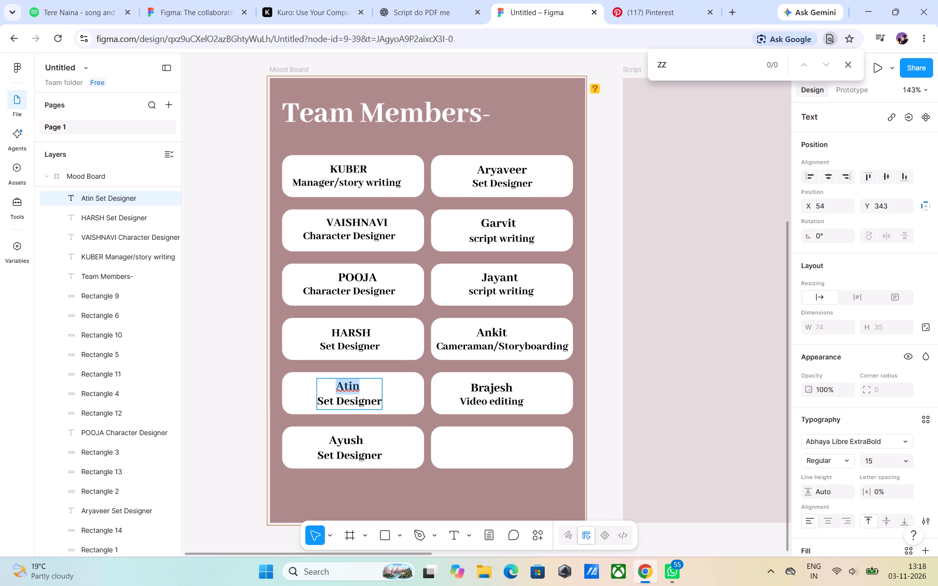
text(ATIN)
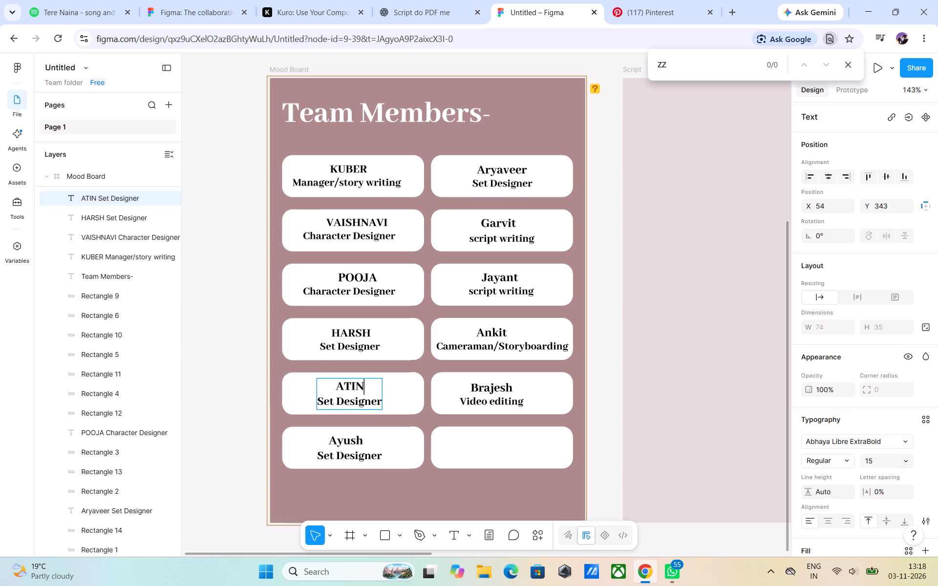
double_click(363, 440)
text(AYUSH)
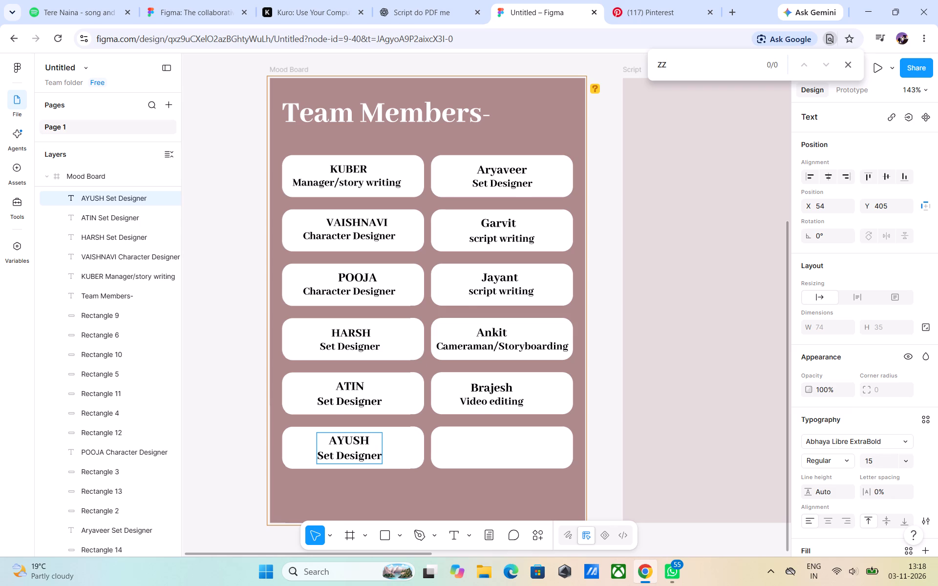
Retype the name Aryaveer on its Set Designer card in capitals as ARYAVEER.
double_click(527, 167)
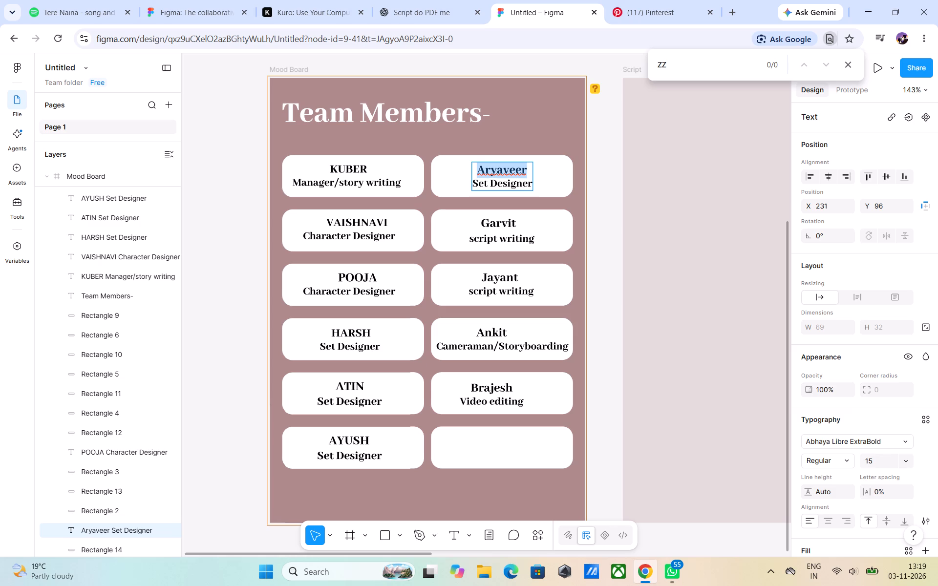
text(AR)
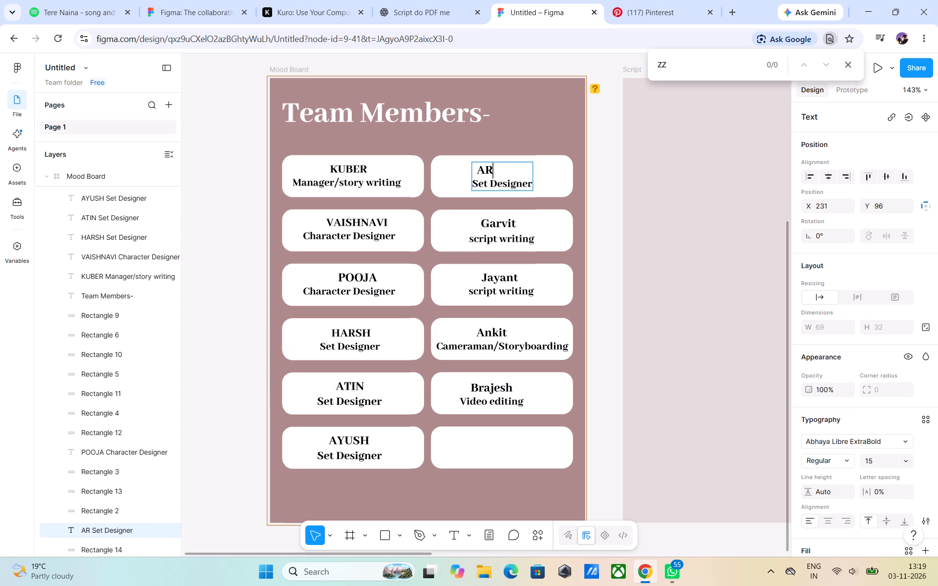
key(y)
key(a)
text(VEER)
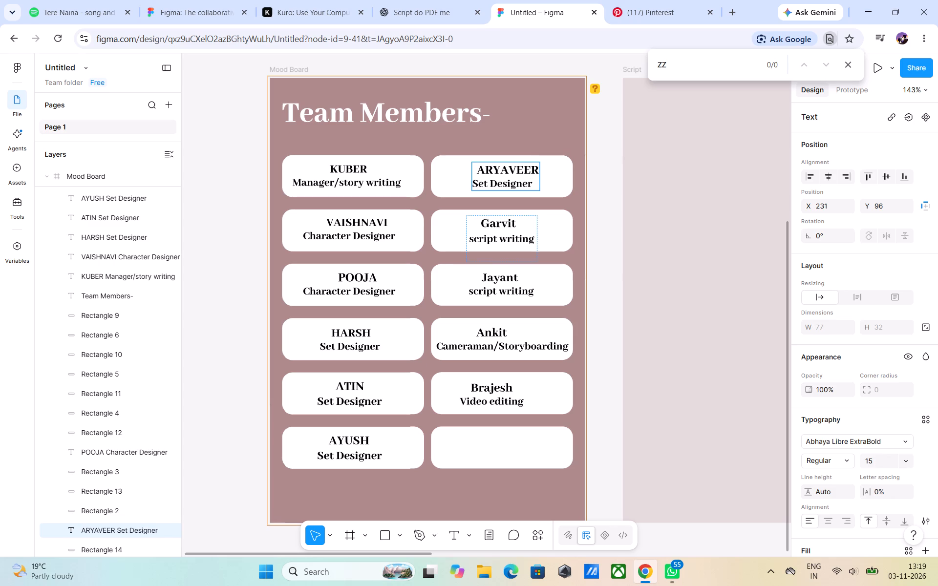
Retype the names on the two script writing cards in capitals as GARVIT and JAYANT.
double_click(483, 226)
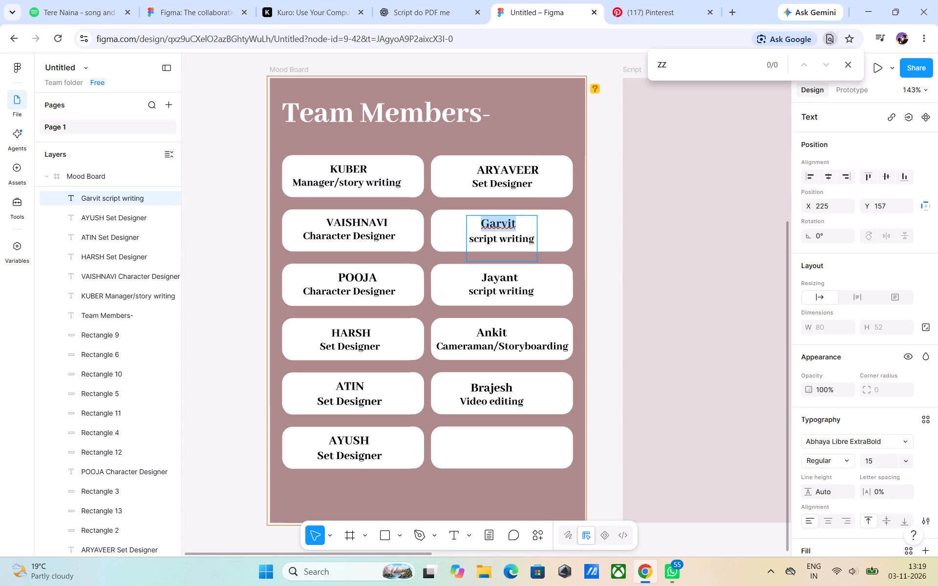
text(GAR)
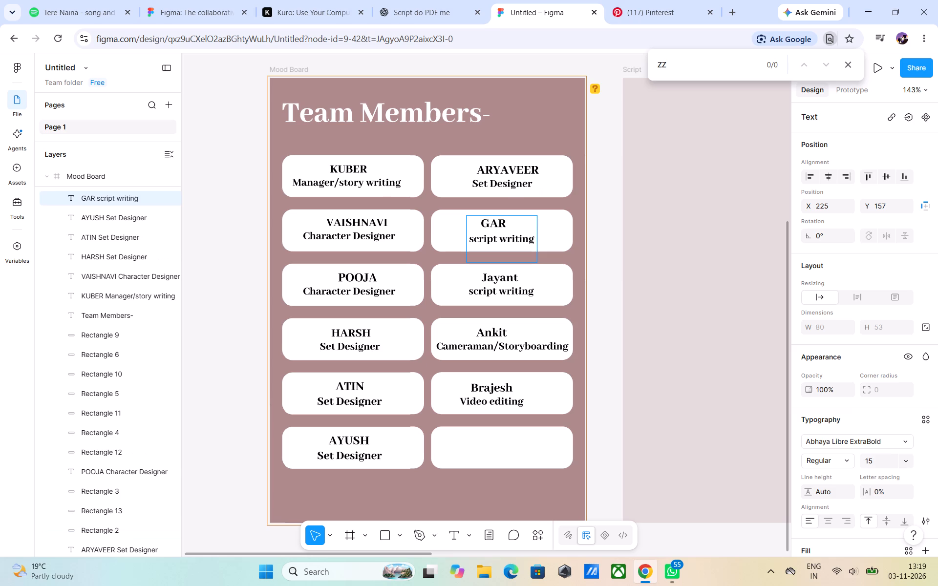
text(VIT)
double_click(486, 278)
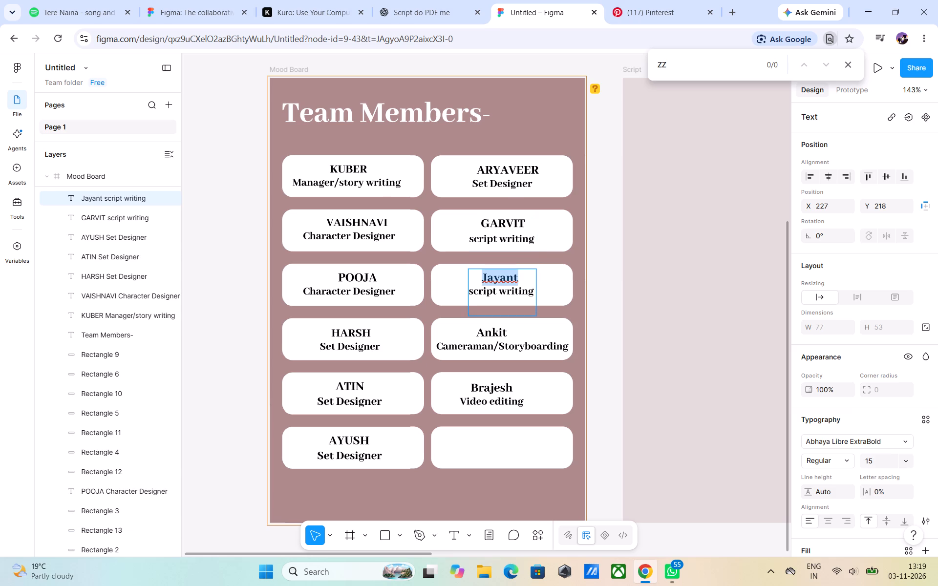
text(JAYANT)
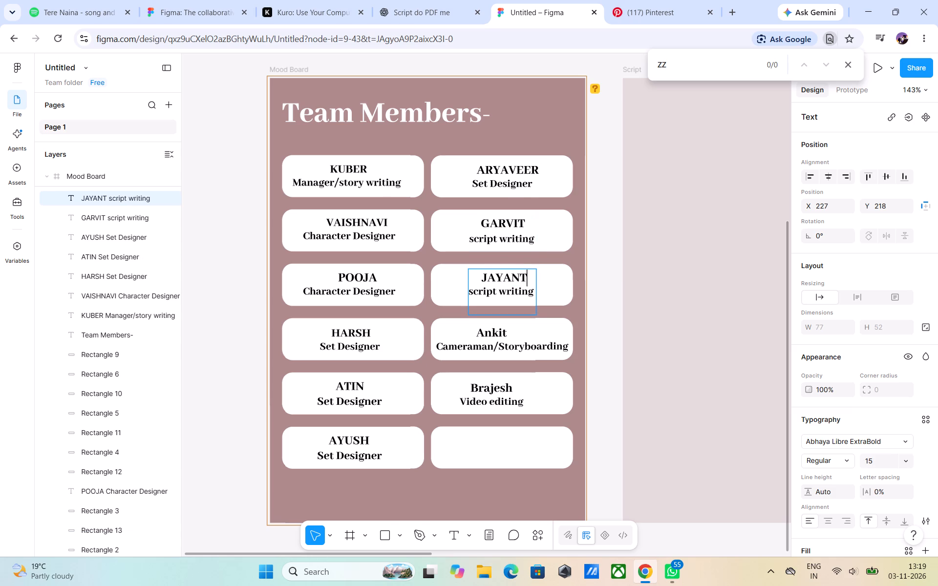
Retype the name on the Cameraman/Storyboarding card in capitals as ANKIT.
double_click(479, 333)
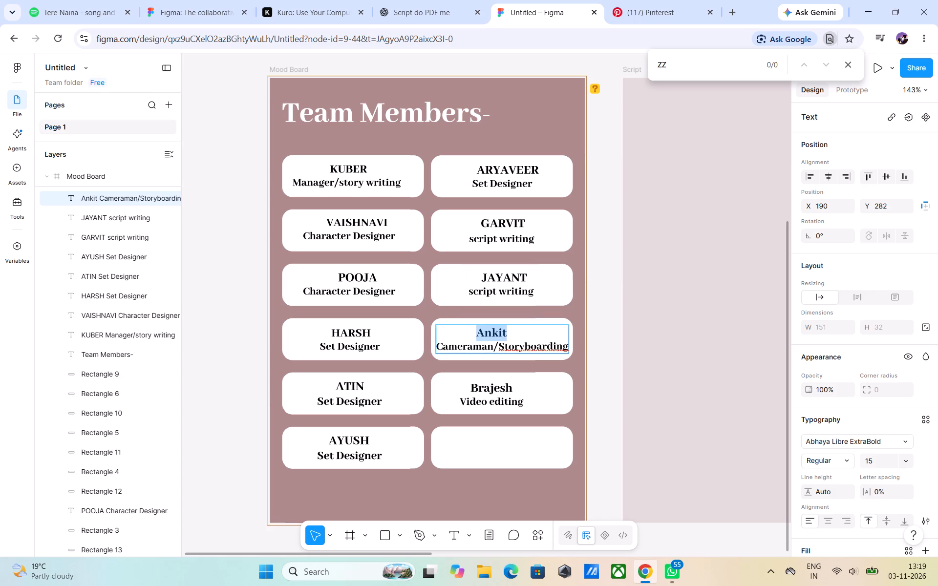
text(ANKIT)
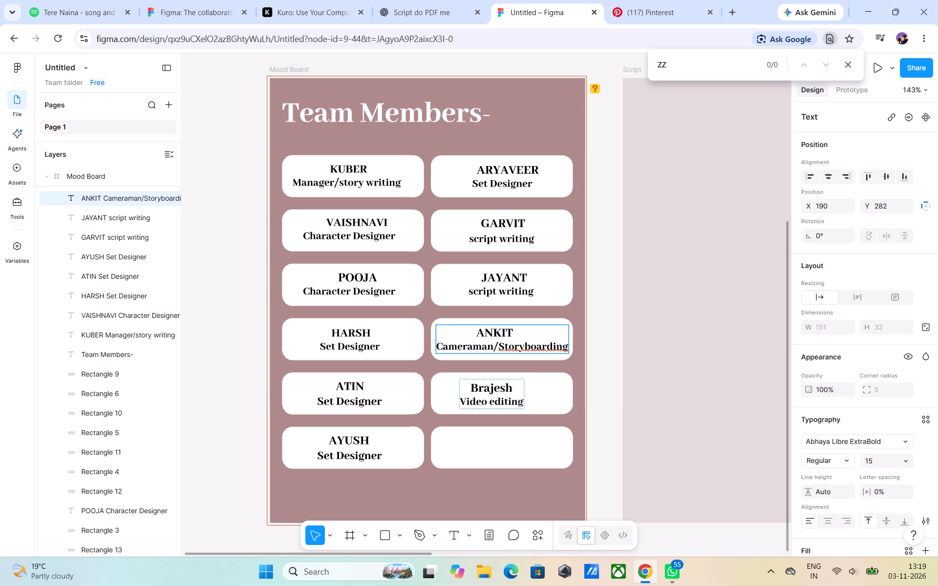
Replace the whole name line on the Video editing card with BRAJESH in capitals.
click(479, 387)
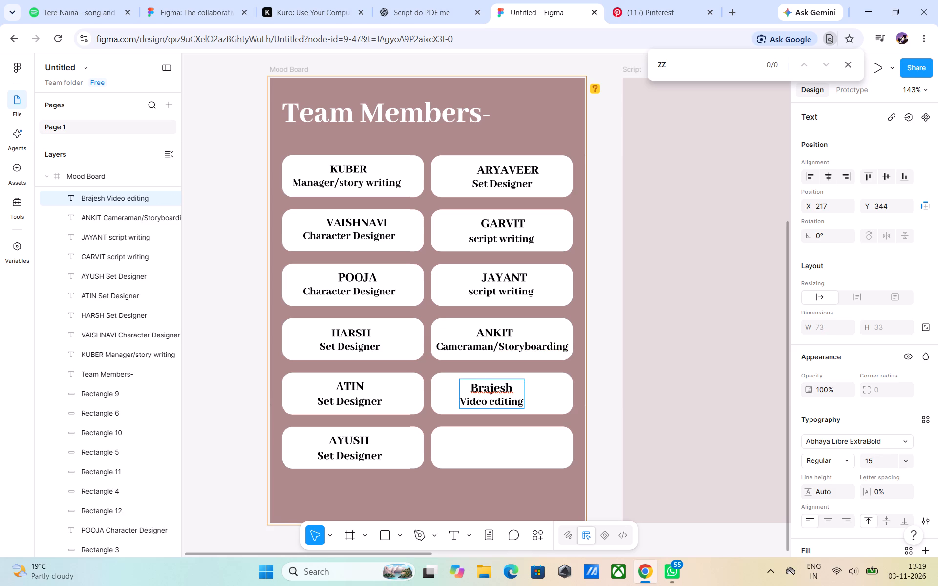
double_click(469, 387)
click(469, 387)
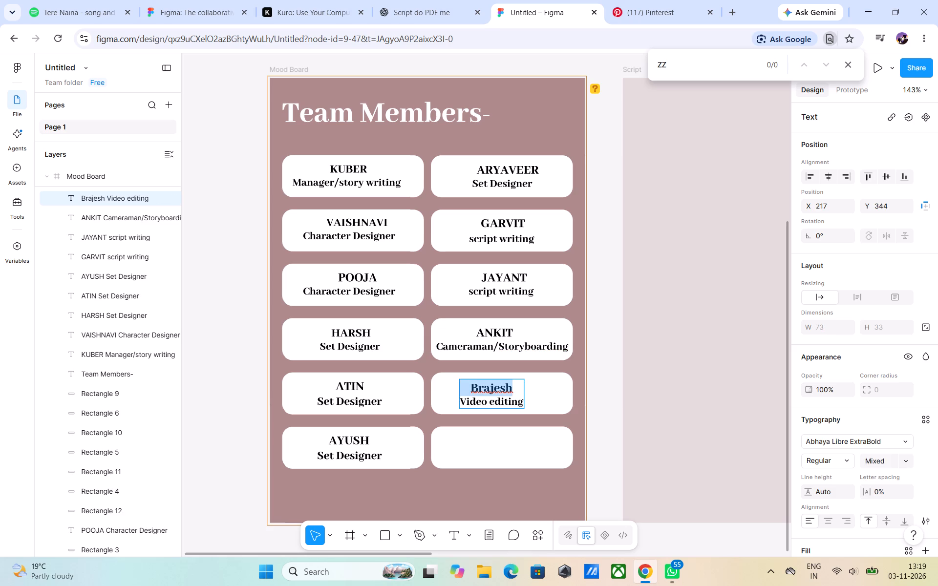
text(BRAJESH)
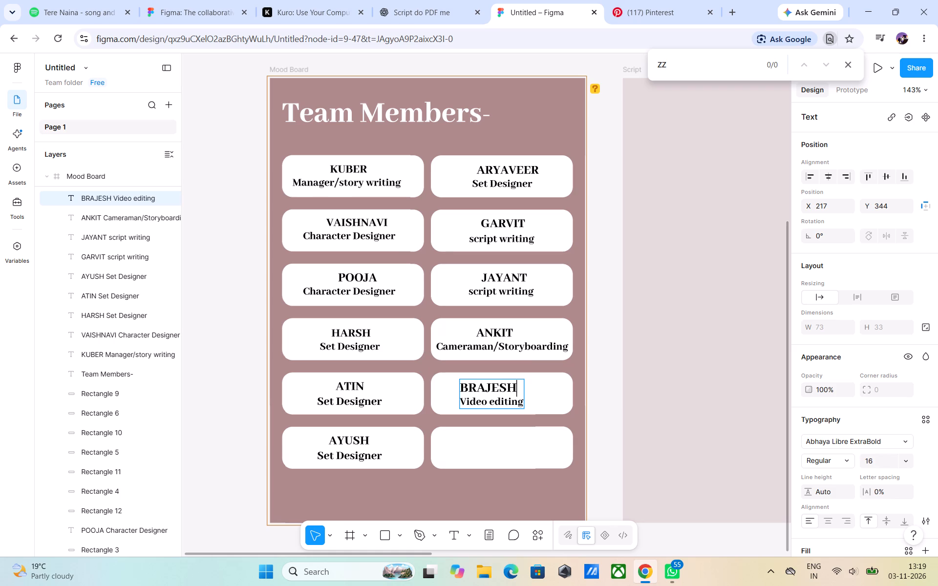
click(605, 310)
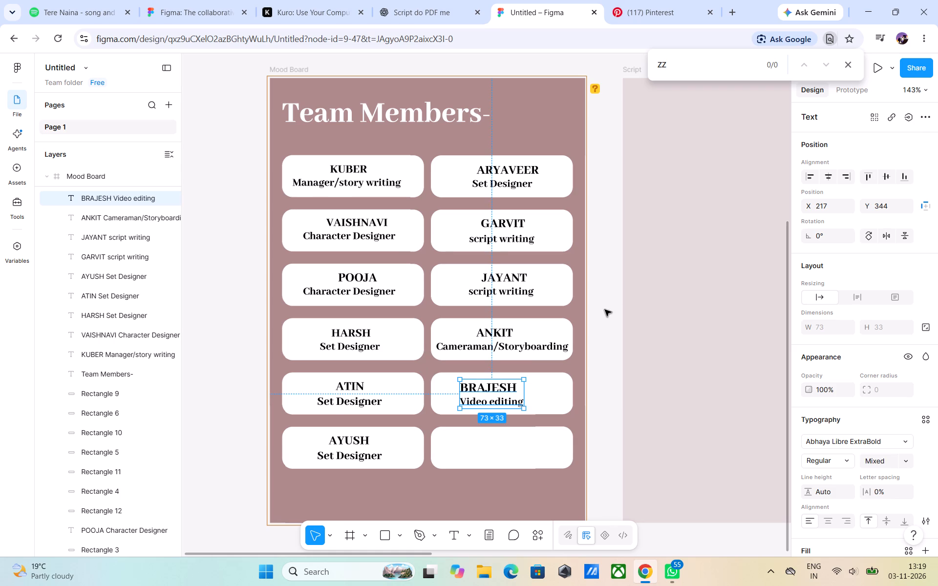
click(605, 273)
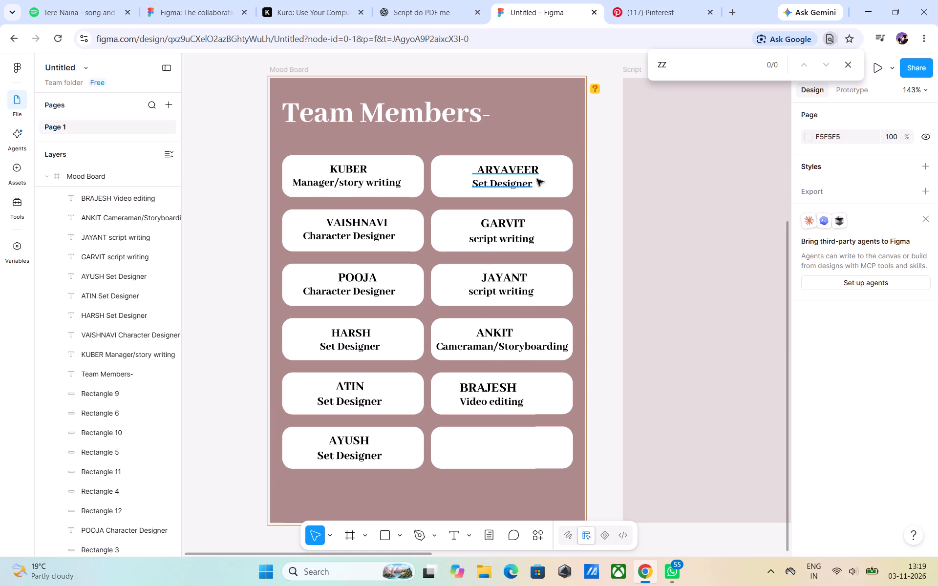
Remove one leading space before the name ARYAVEER to shift it closer to its Set Designer line.
click(477, 171)
click(477, 171)
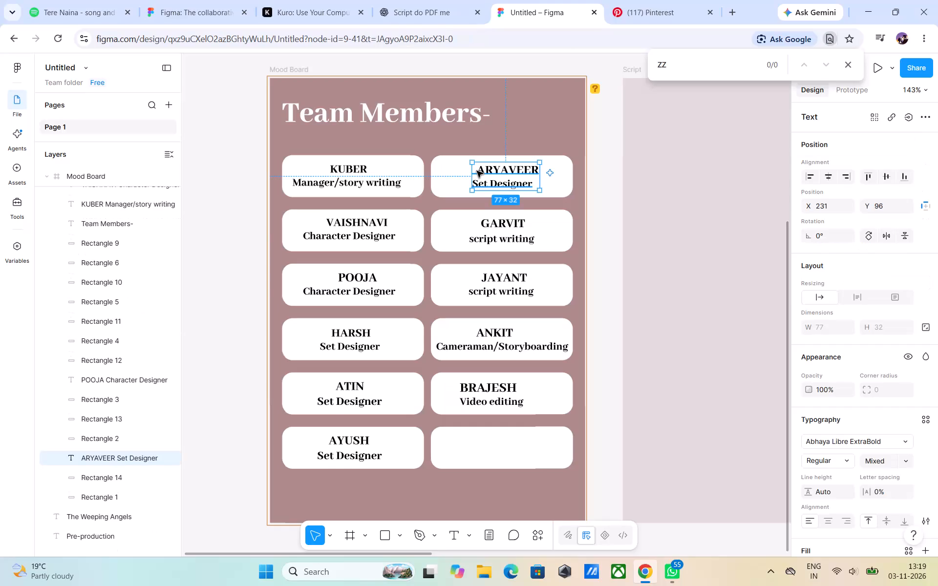
double_click(479, 169)
click(479, 169)
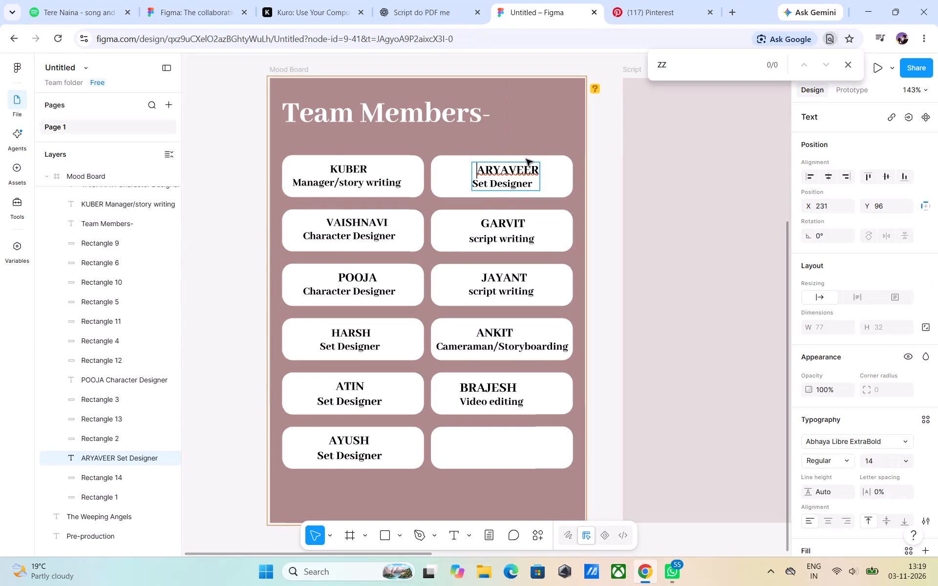
key(BackSpace)
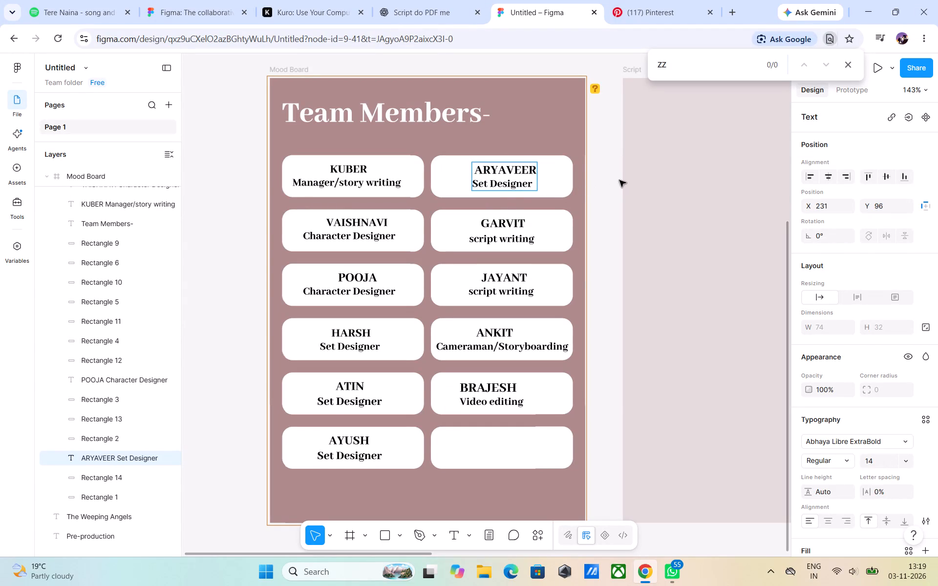
click(619, 180)
click(602, 177)
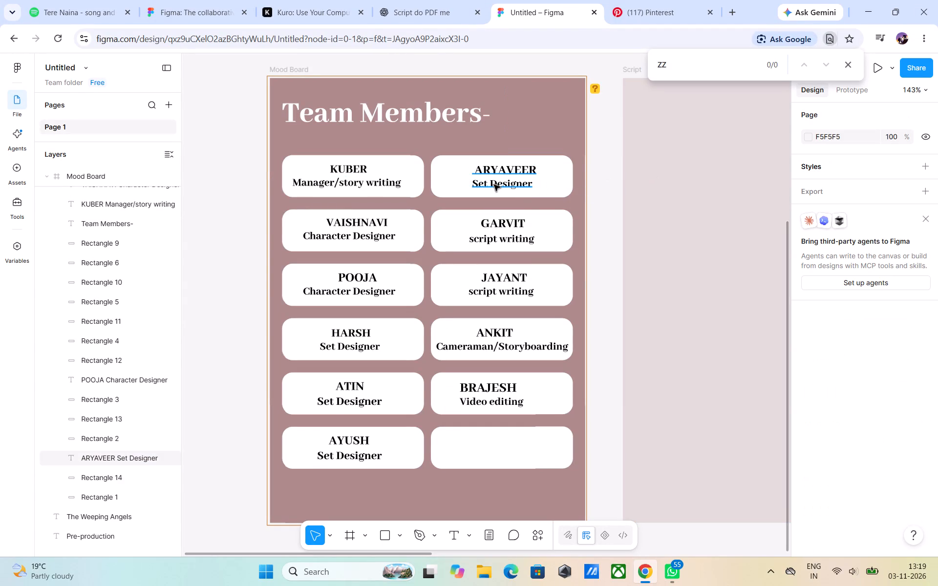
Insert one space before Set Designer on the ARYAVEER card to centre the role under the name.
click(473, 183)
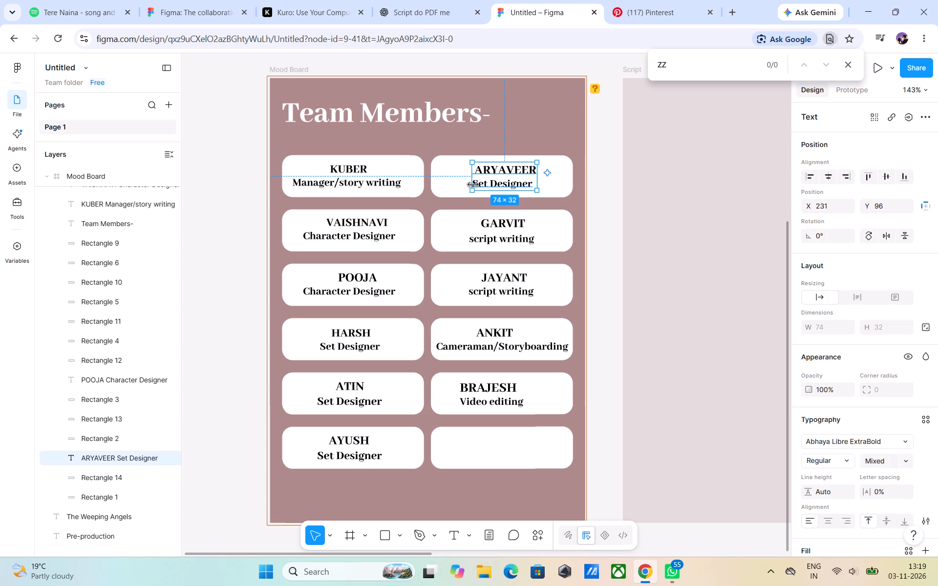
click(473, 184)
double_click(473, 184)
click(473, 184)
click(473, 184)
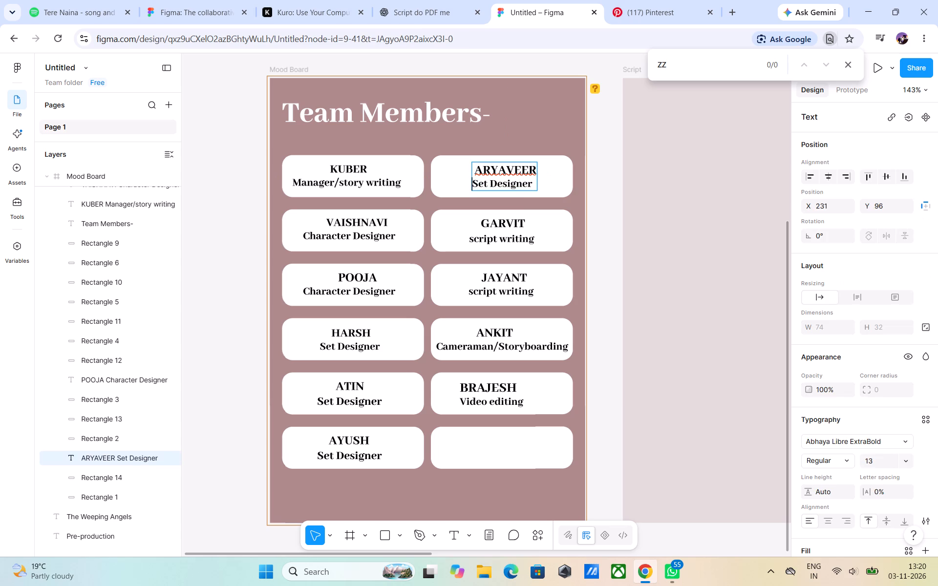
key(space)
click(599, 150)
click(593, 172)
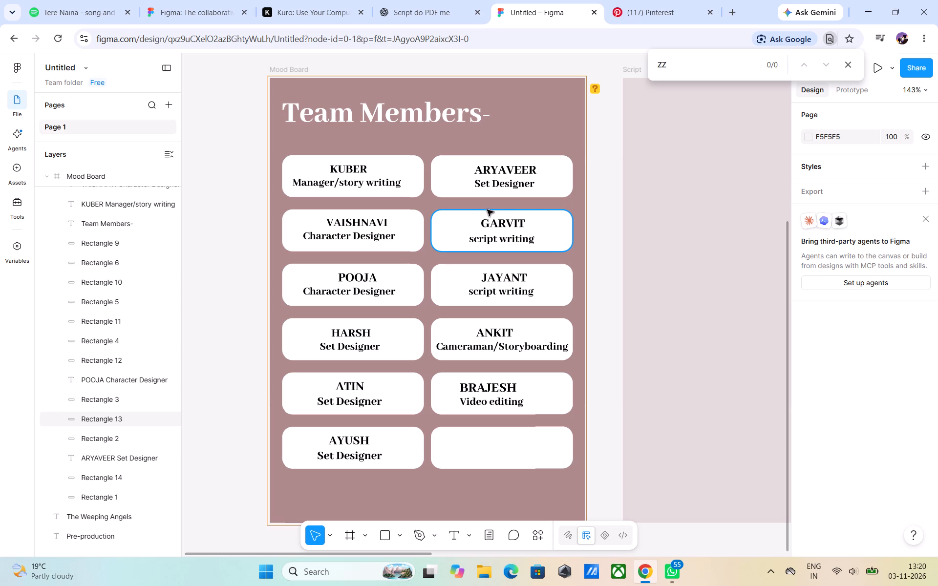
Change the font of the Manager/story writing line on the KUBER card to Abhaya Libre Medium.
double_click(296, 185)
click(296, 185)
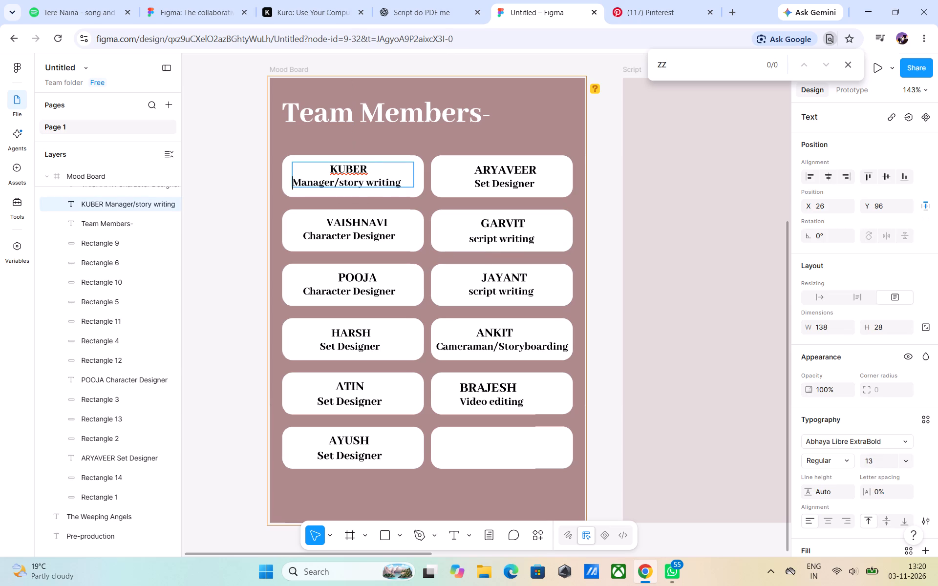
drag(296, 185, 400, 191)
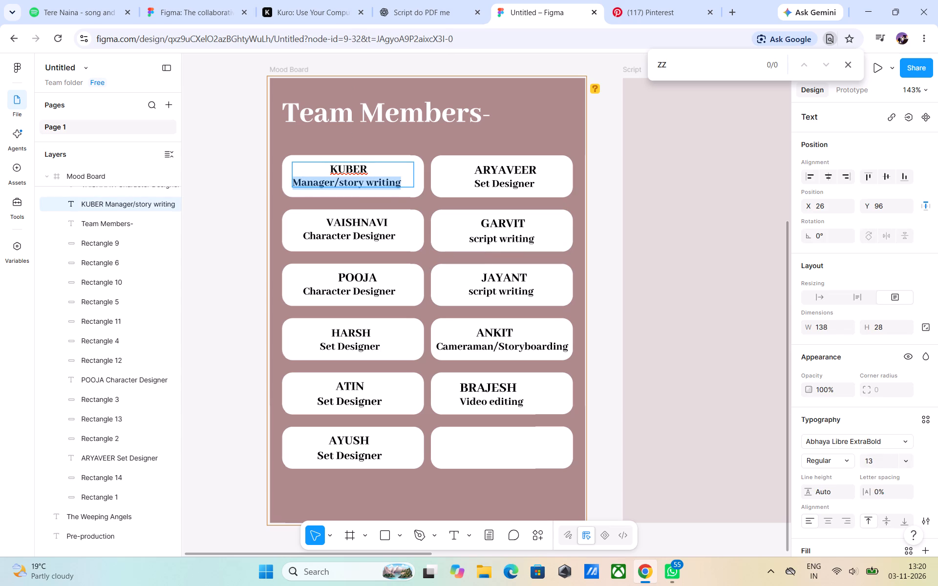
drag(400, 191, 401, 191)
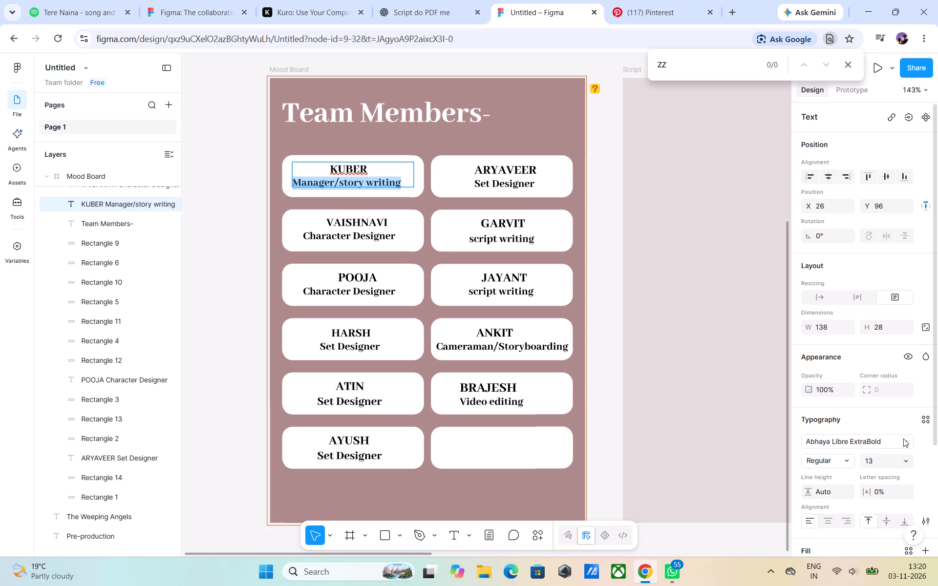
click(903, 439)
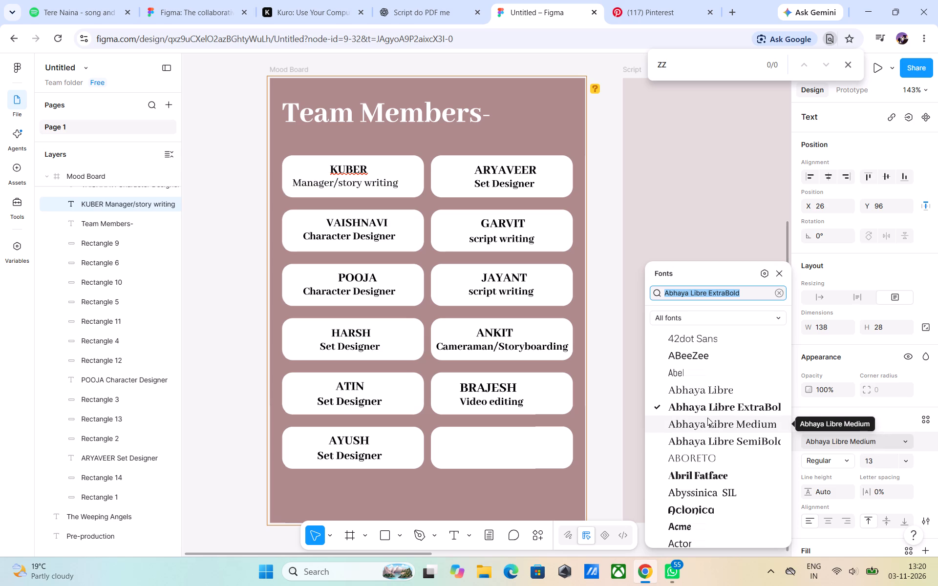
click(707, 423)
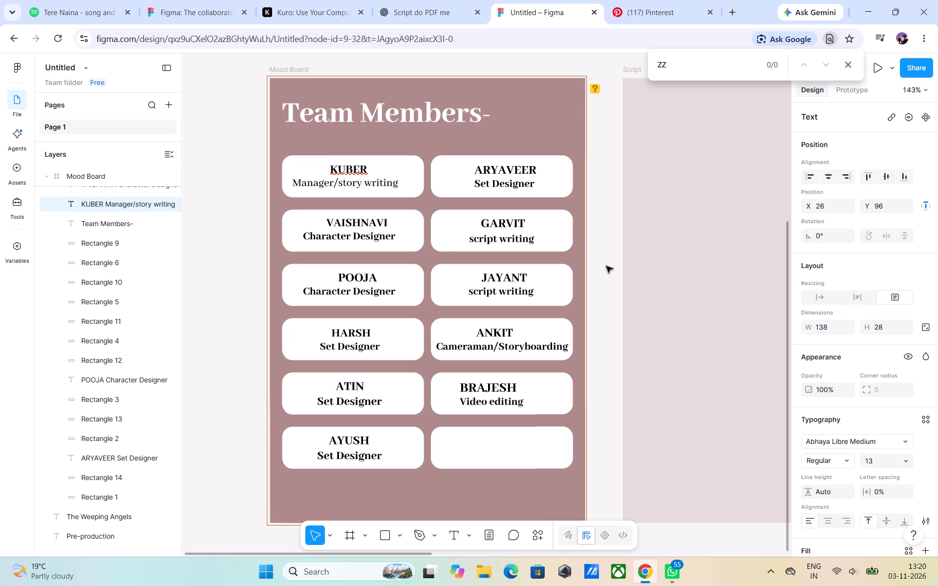
click(607, 266)
click(613, 273)
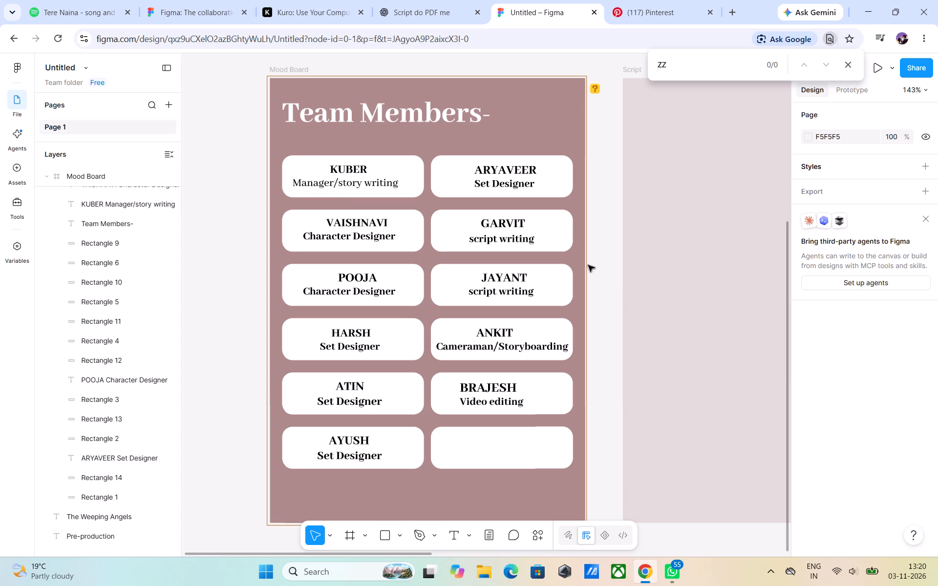
Set the Character Designer line on the VAISHNAVI card in Abhaya Libre Medium, leaving the name line alone.
double_click(307, 239)
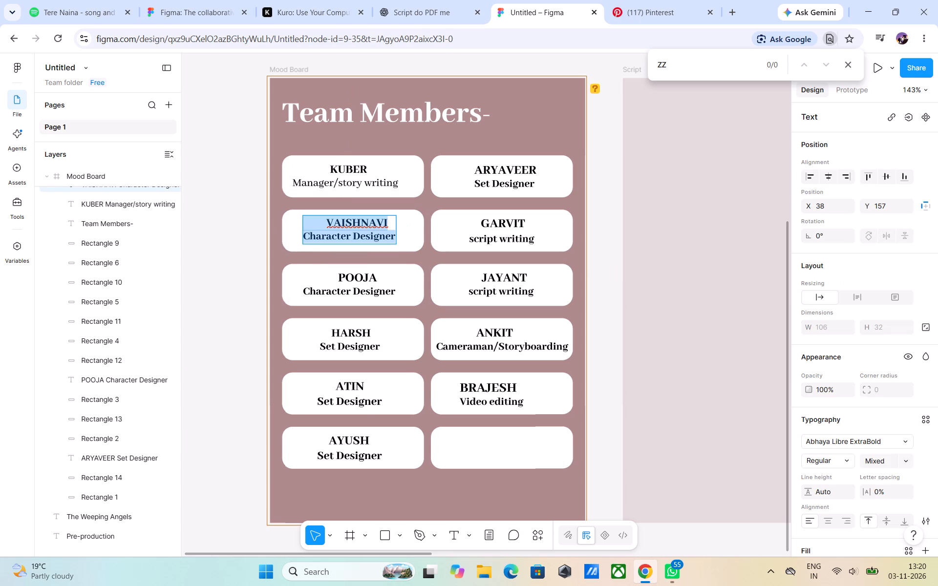
double_click(307, 239)
click(305, 238)
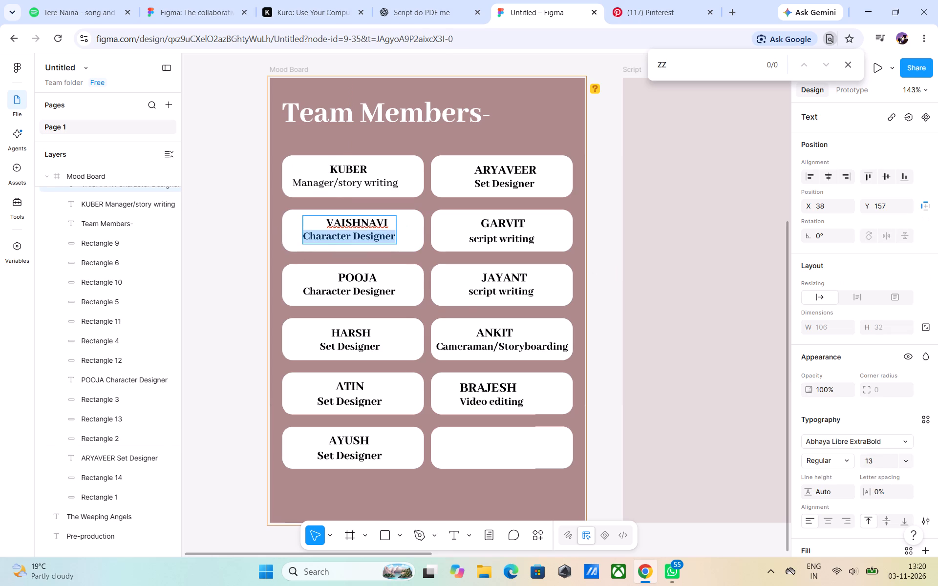
click(911, 439)
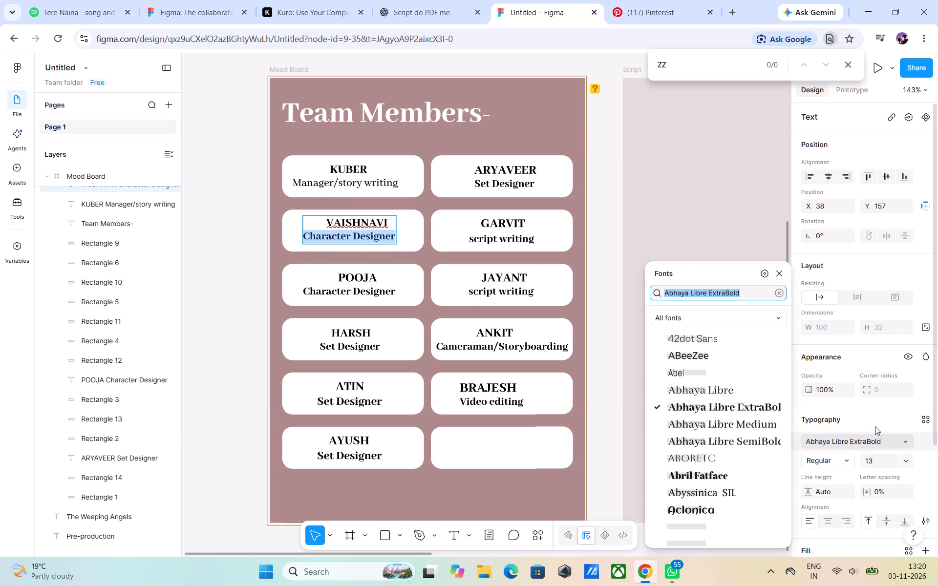
click(765, 423)
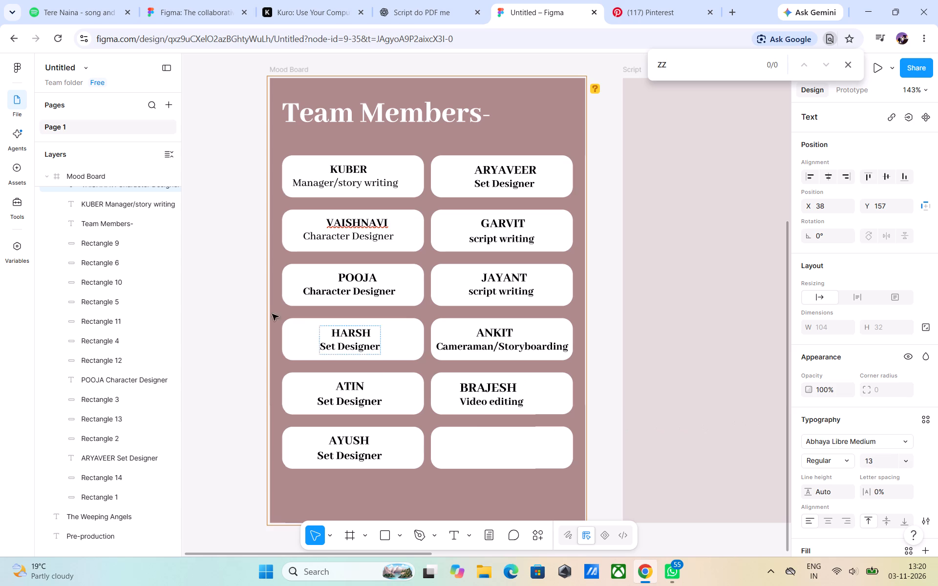
Apply the Abhaya Libre Medium font to the whole Character Designer line on the POOJA card.
double_click(310, 293)
click(310, 293)
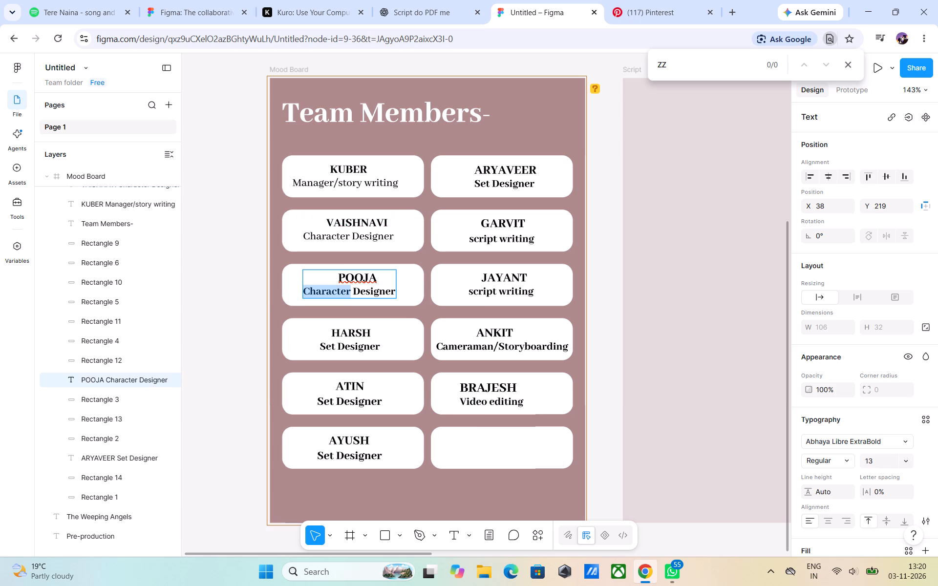
triple_click(310, 293)
click(310, 293)
double_click(310, 293)
click(906, 441)
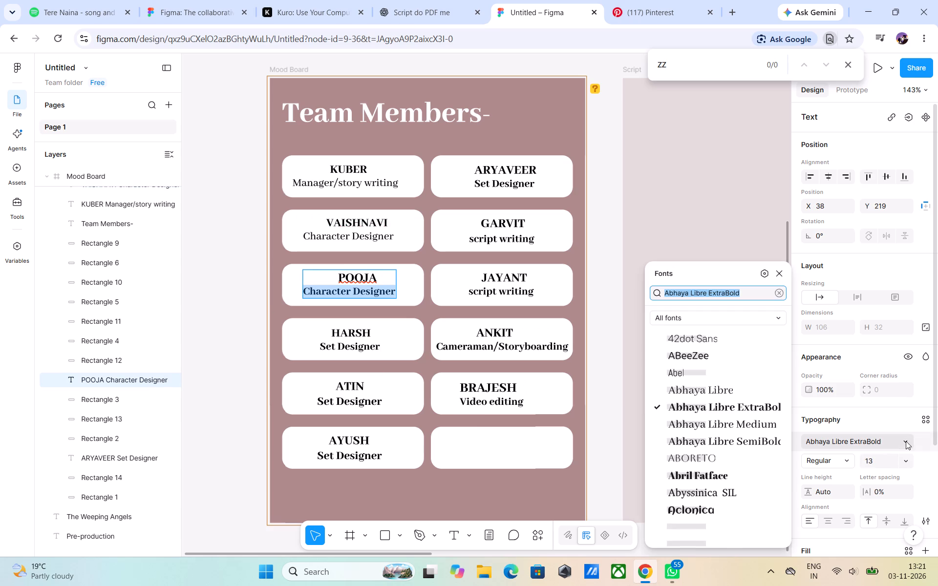
click(737, 426)
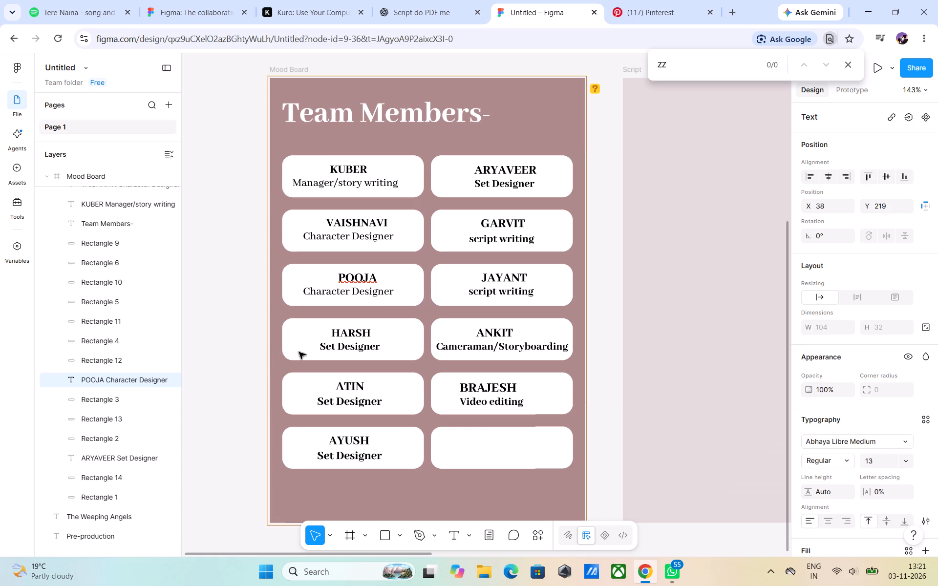
Switch only the Set Designer line on the HARSH card to the Abhaya Libre Medium font.
double_click(323, 347)
double_click(323, 347)
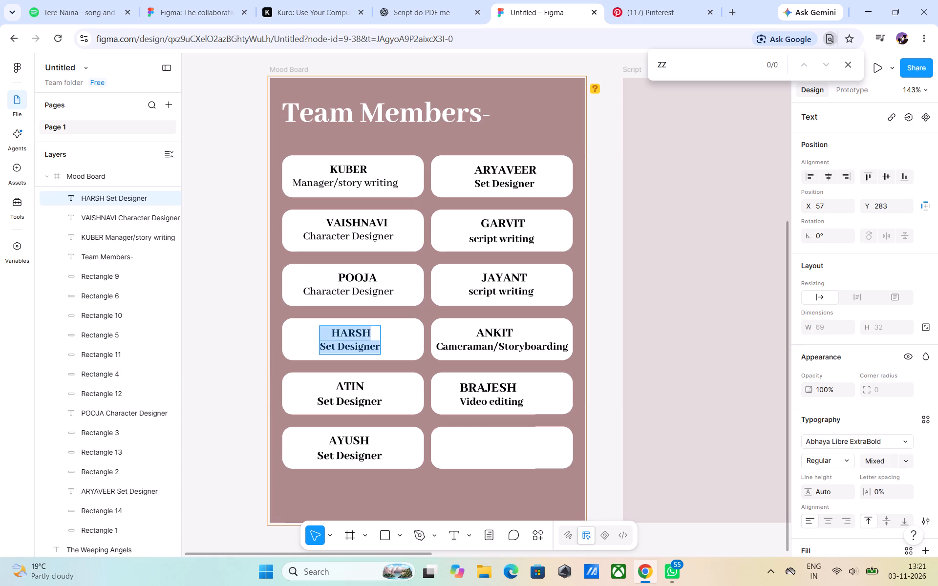
triple_click(323, 347)
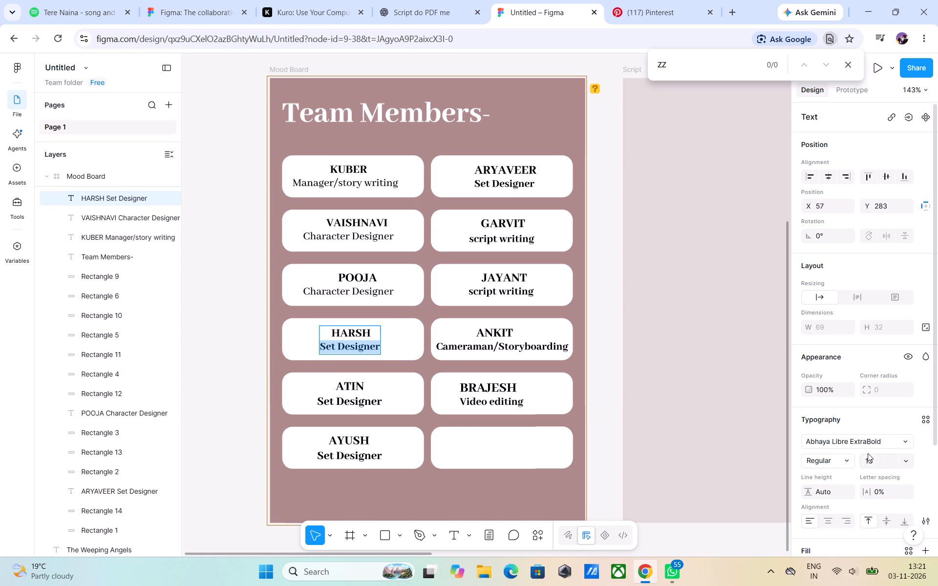
click(908, 441)
click(694, 426)
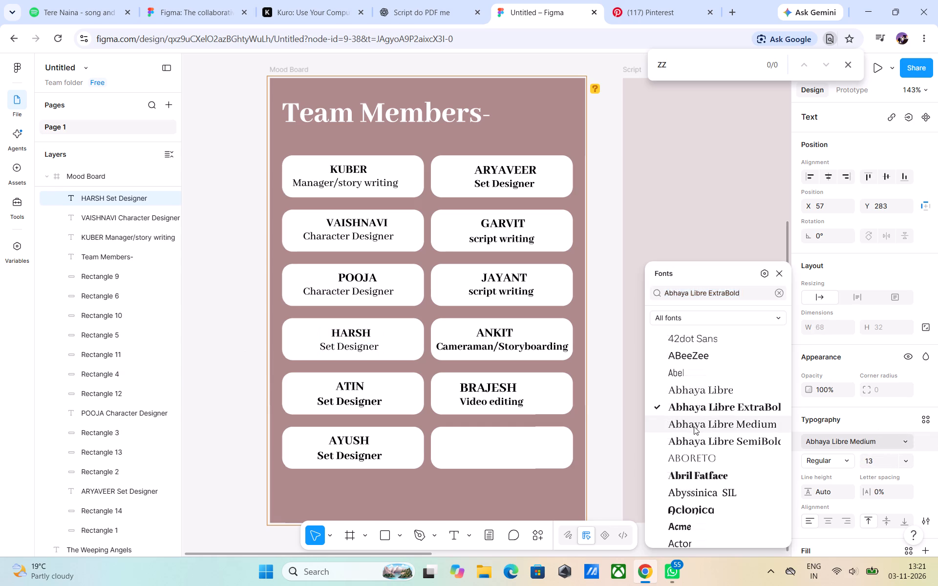
Change the font of the Set Designer role under ATIN to Abhaya Libre Medium.
double_click(320, 404)
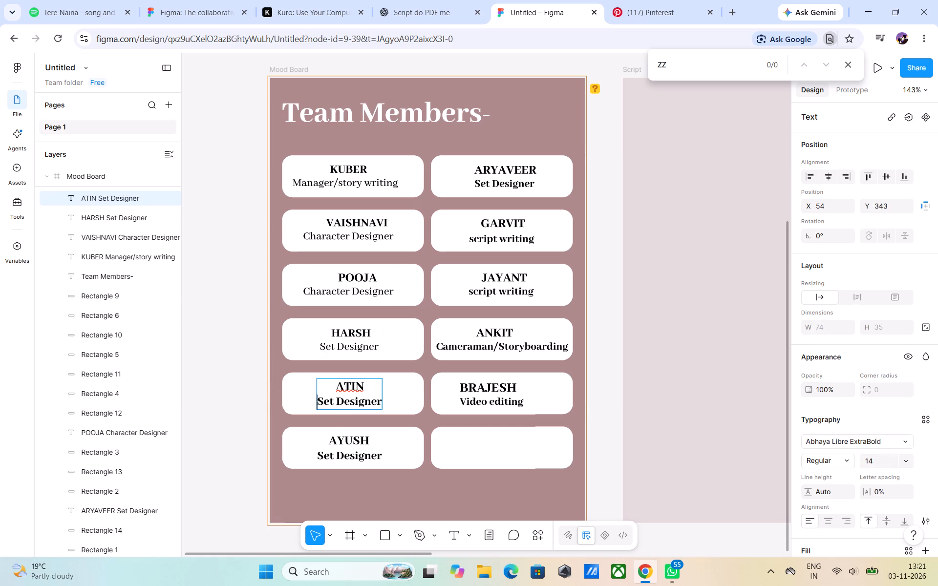
click(320, 404)
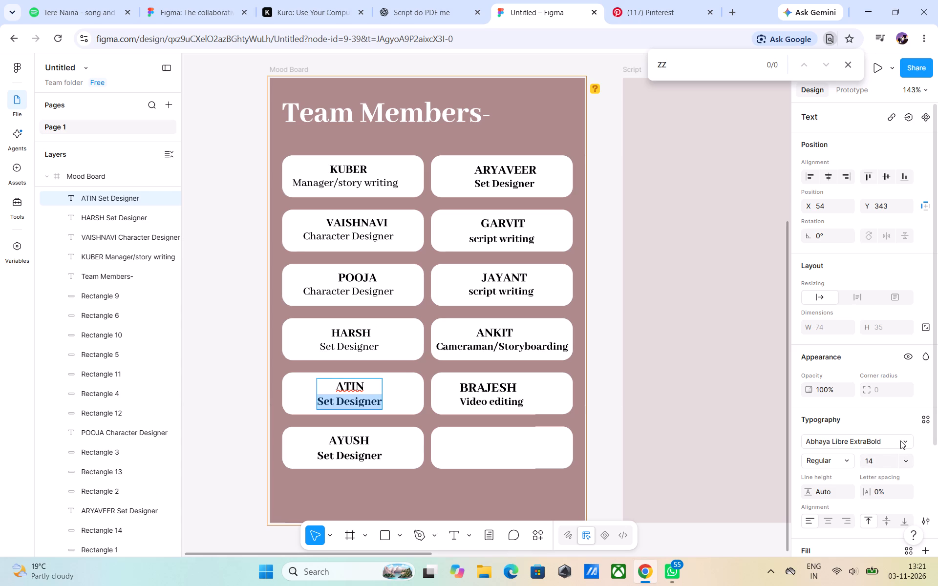
click(900, 440)
click(718, 425)
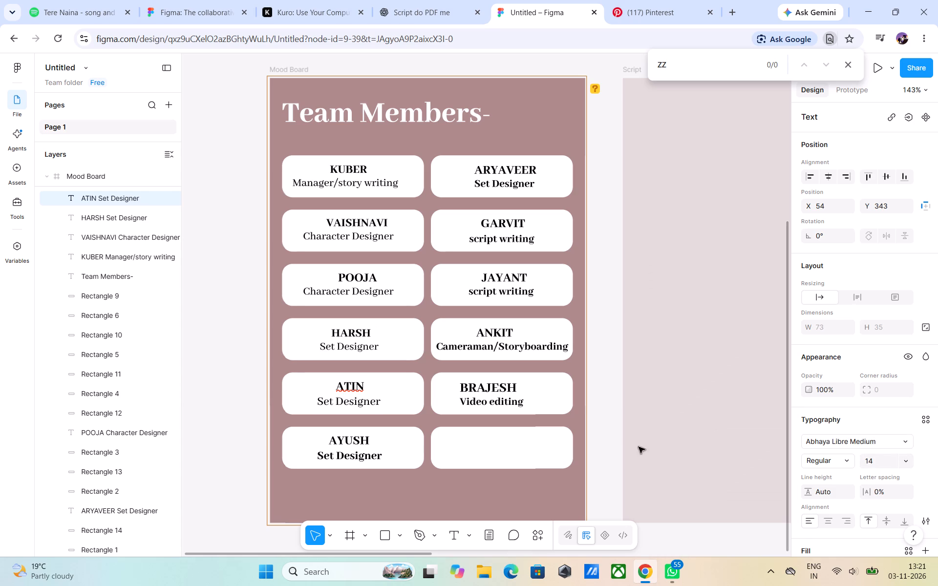
Set the Set Designer role under AYUSH in the Abhaya Libre Medium font.
double_click(319, 457)
click(319, 457)
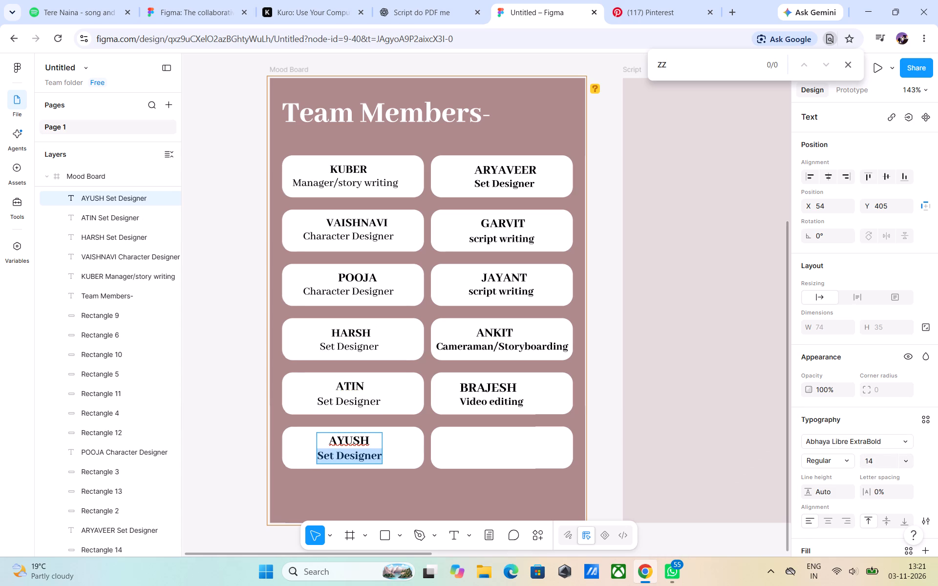
click(906, 439)
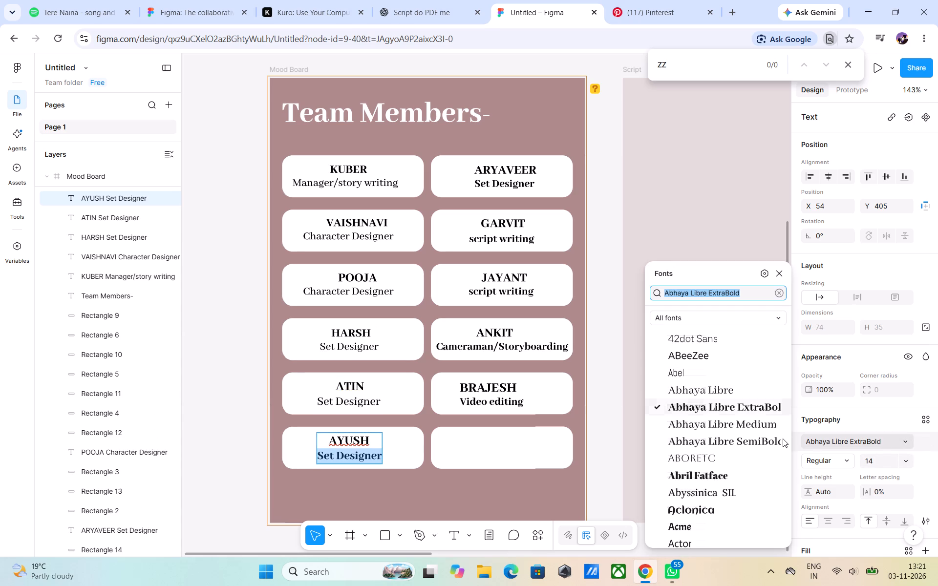
click(746, 428)
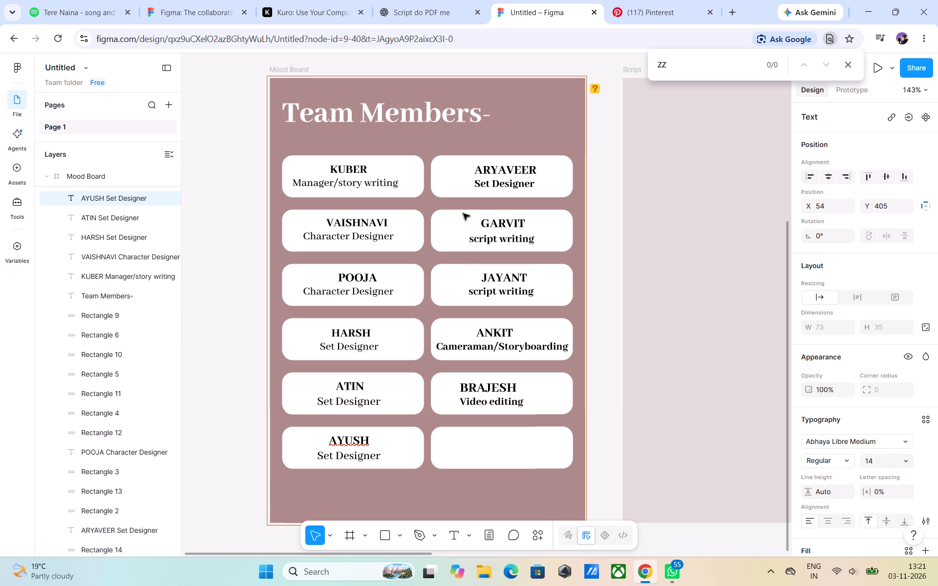
Apply Abhaya Libre Medium to the Set Designer line on the ARYAVEER card.
double_click(476, 185)
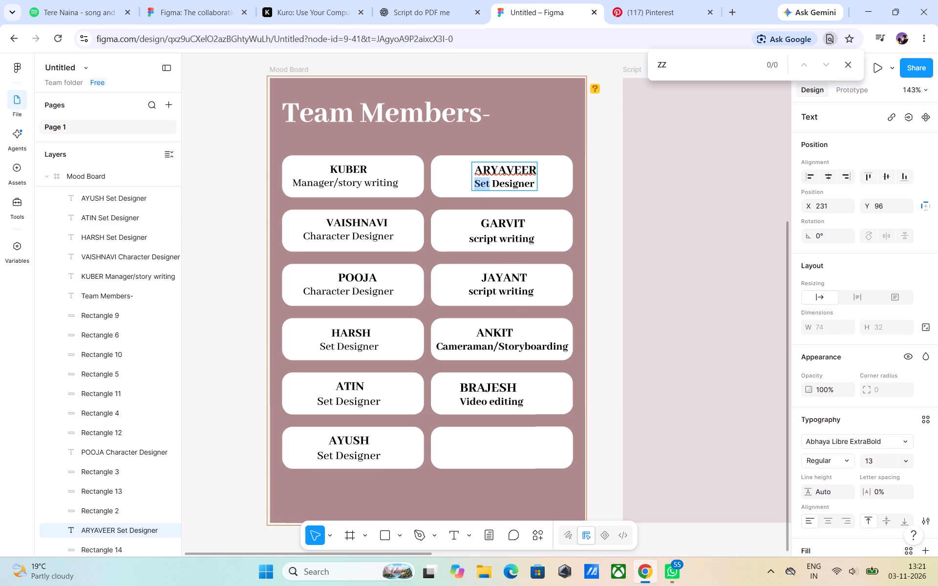
click(475, 185)
click(904, 441)
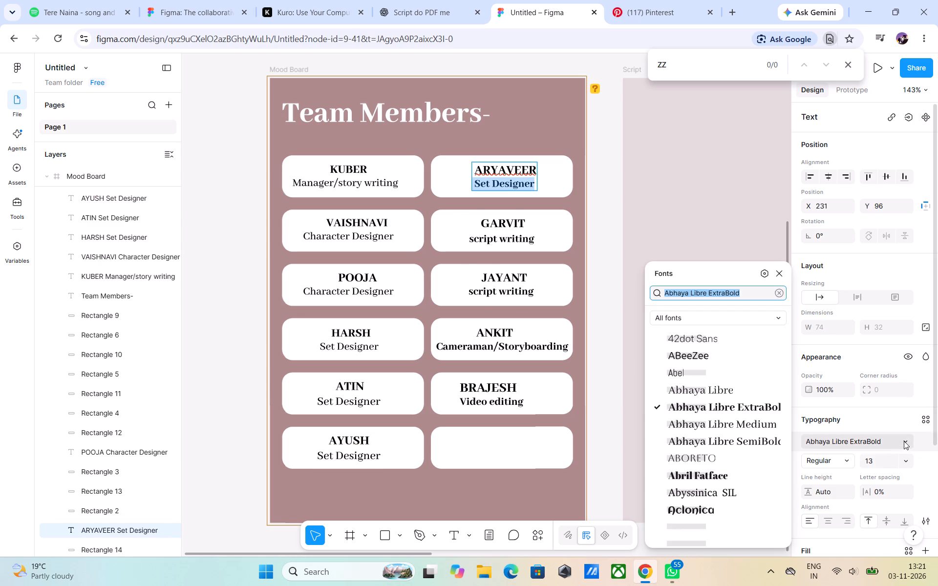
click(719, 427)
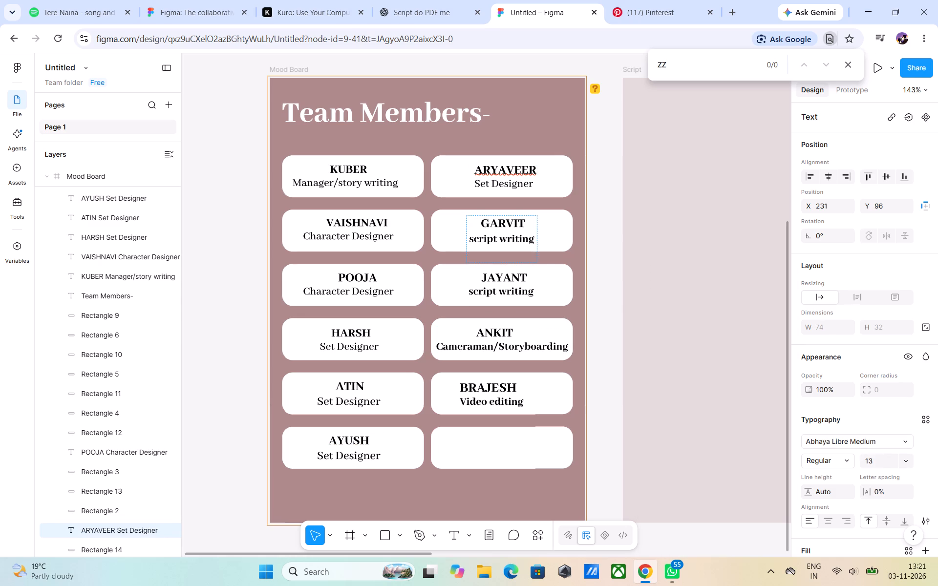
Change the script writing line on the GARVIT card to the Abhaya Libre Medium font.
double_click(469, 239)
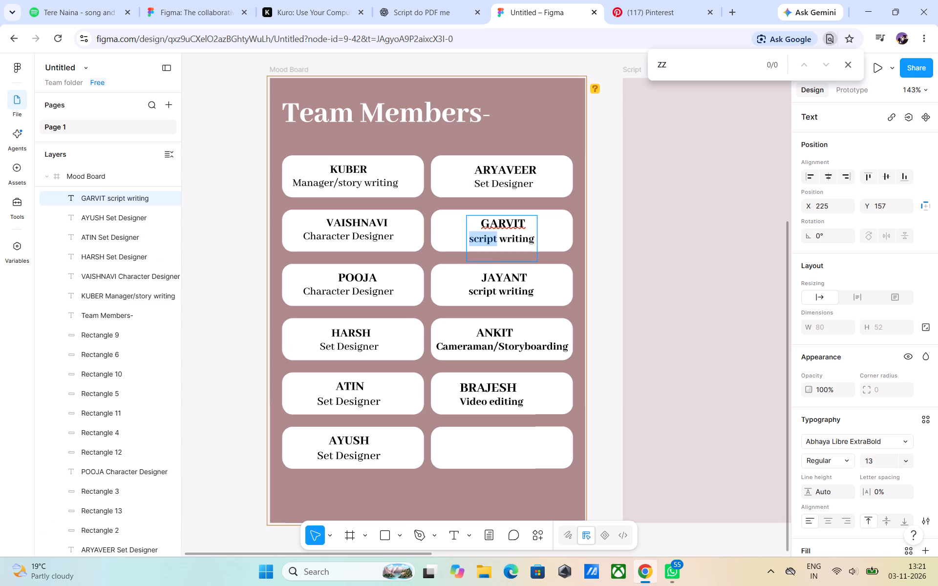
click(469, 239)
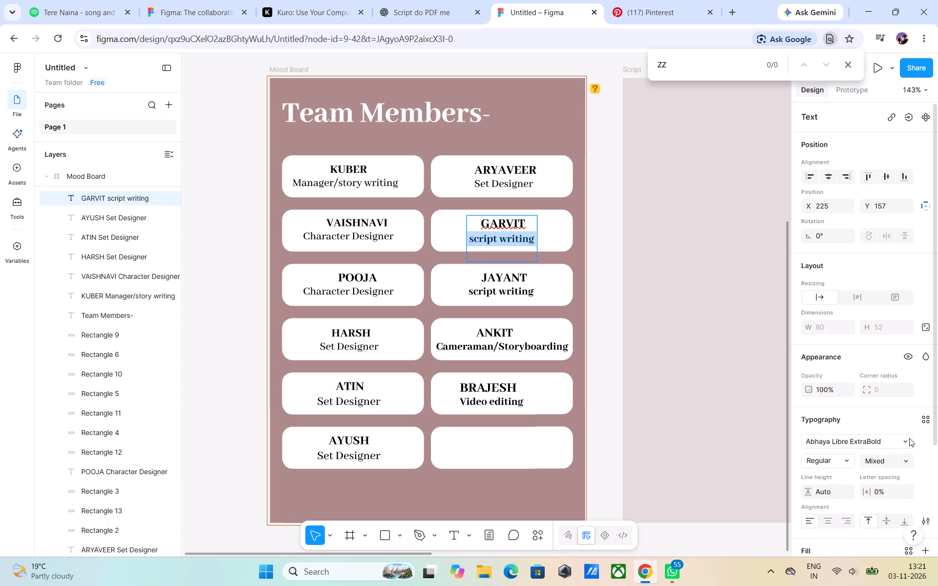
click(907, 440)
click(751, 422)
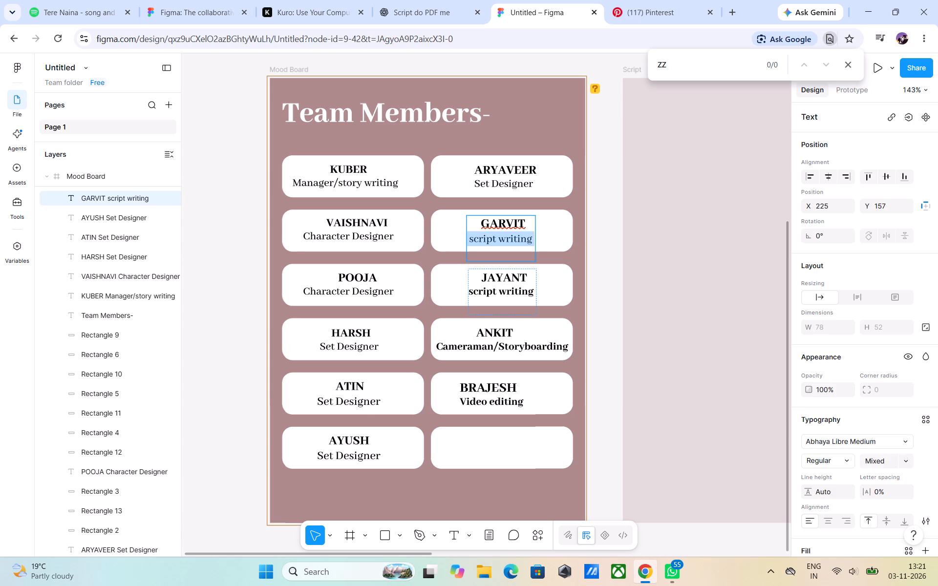
Set the script writing role under JAYANT in Abhaya Libre Medium.
double_click(470, 291)
click(470, 291)
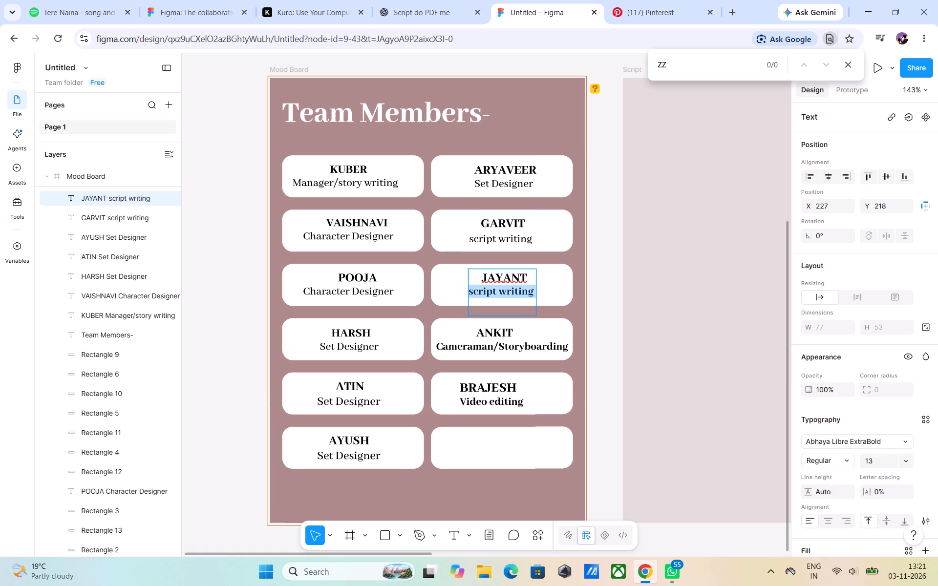
click(909, 442)
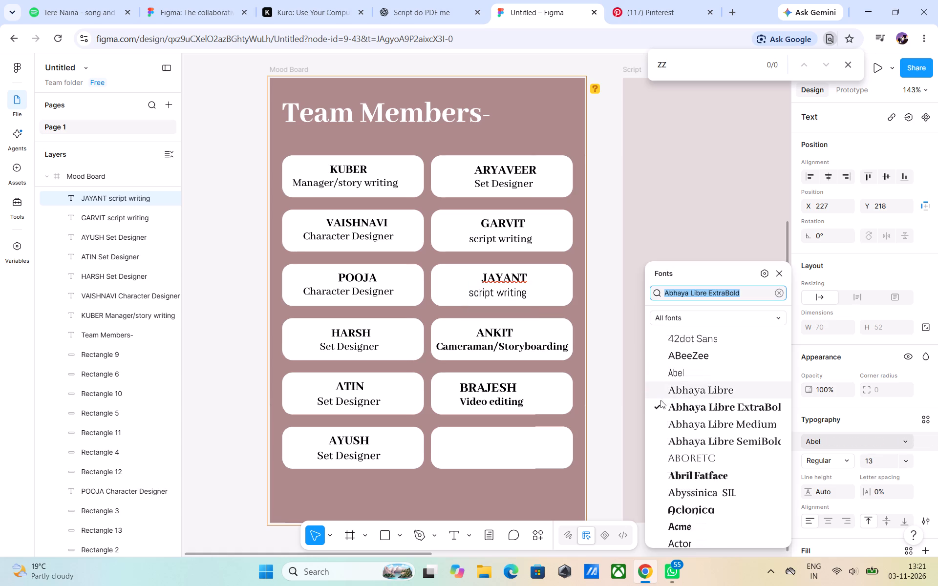
click(674, 424)
Switch the Cameraman/Storyboarding line on the ANKIT card to the Abhaya Libre Medium font.
double_click(441, 347)
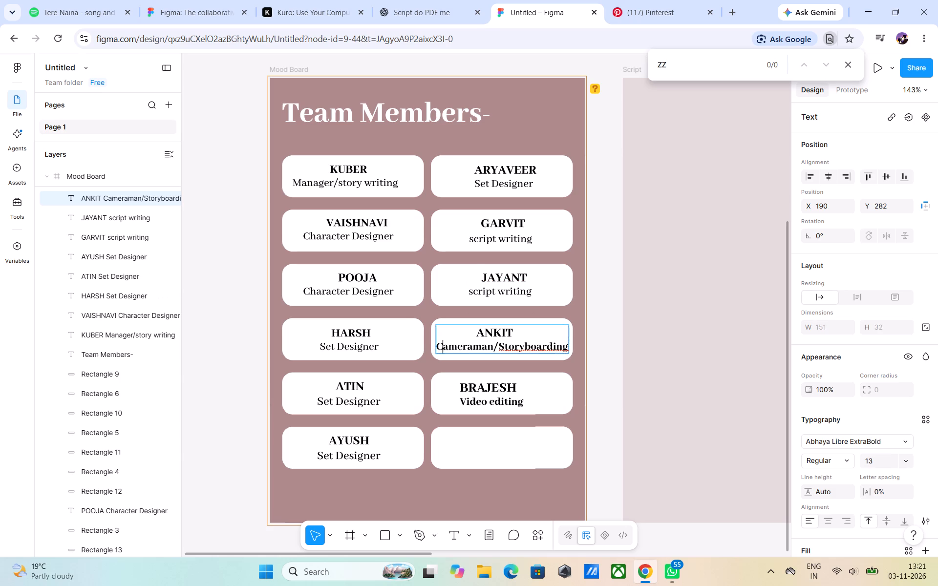
triple_click(441, 347)
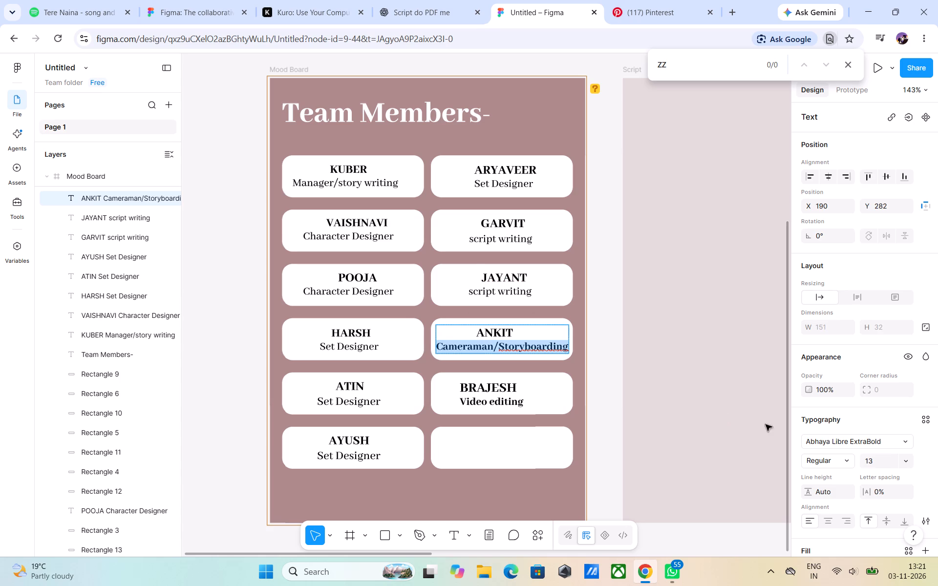
click(903, 439)
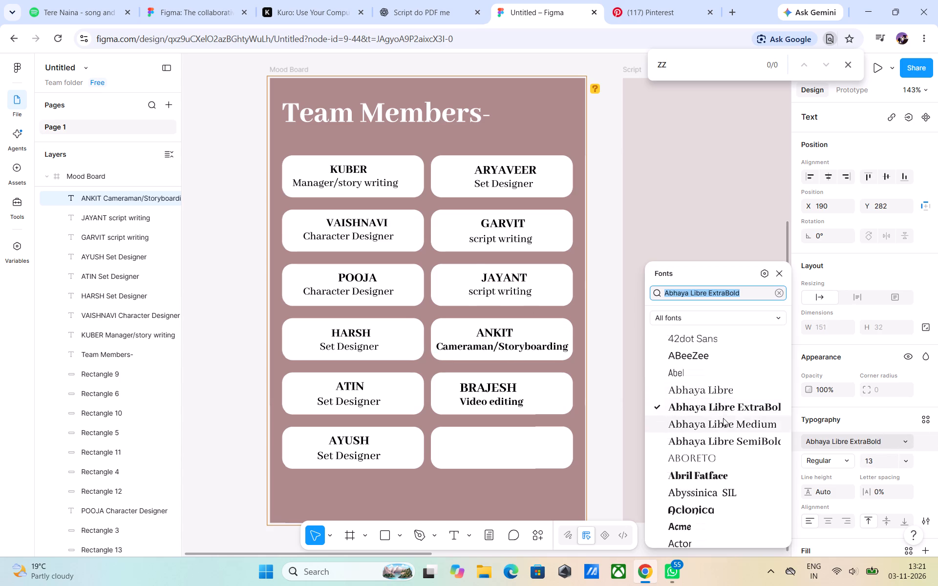
click(723, 420)
Change the font of the Video editing line on the BRAJESH card to Abhaya Libre Medium and deselect the text.
click(461, 402)
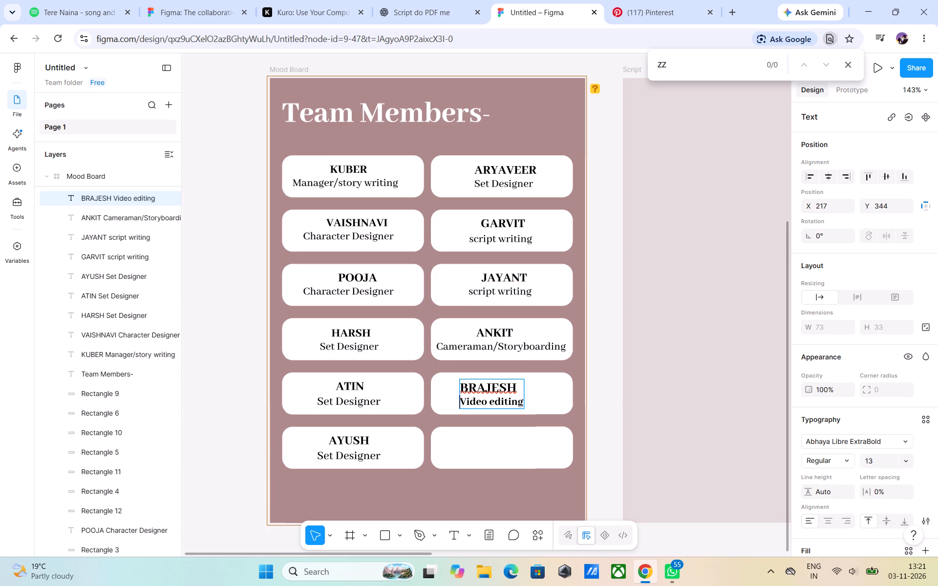
double_click(461, 402)
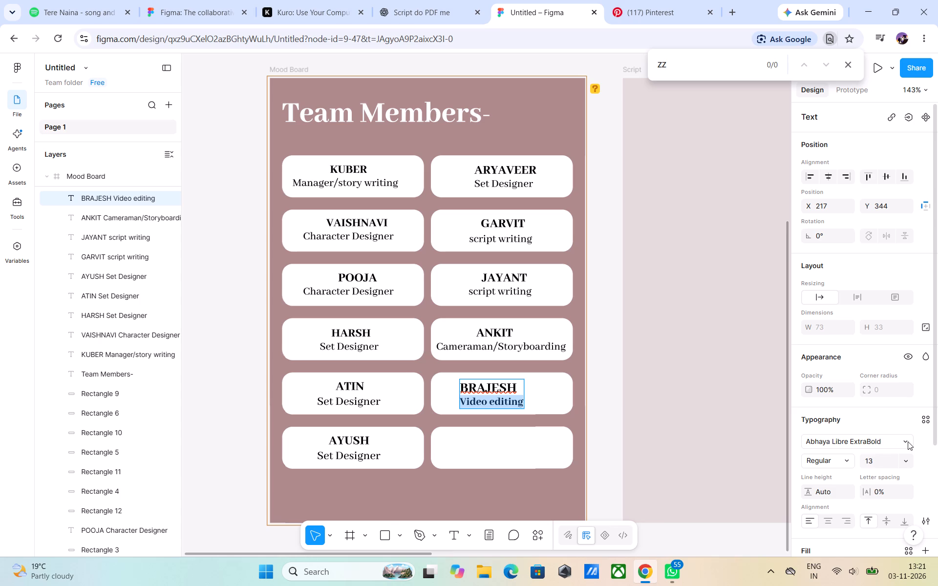
click(908, 441)
click(681, 420)
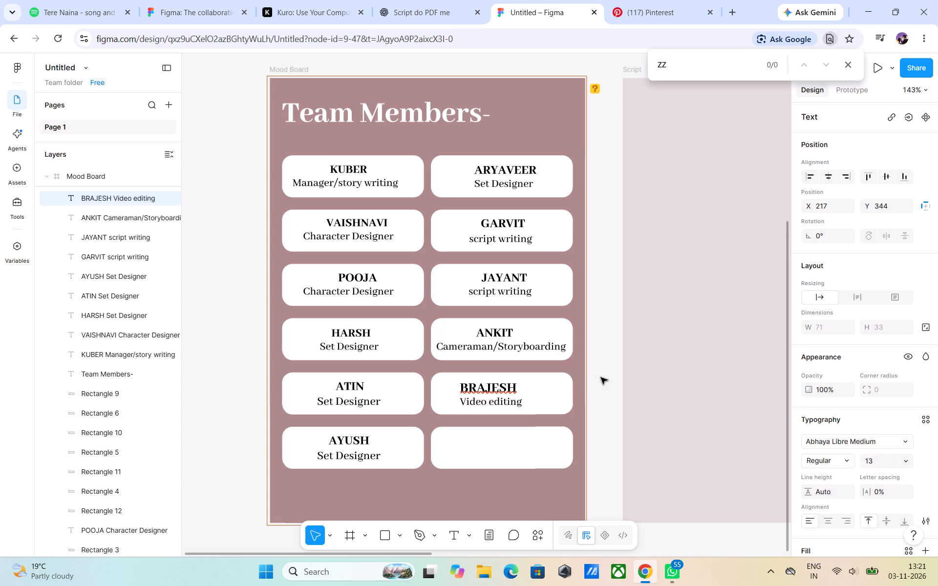
click(601, 377)
click(601, 375)
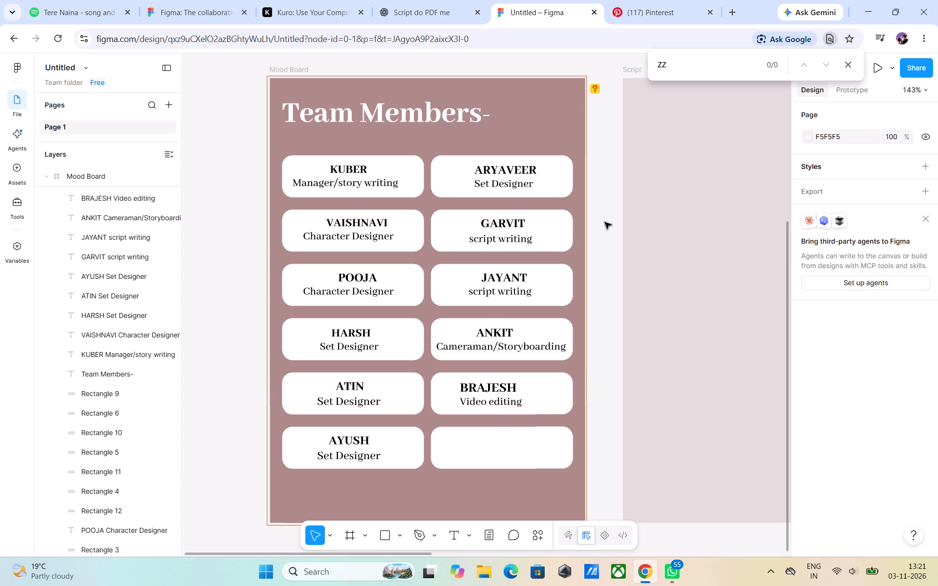
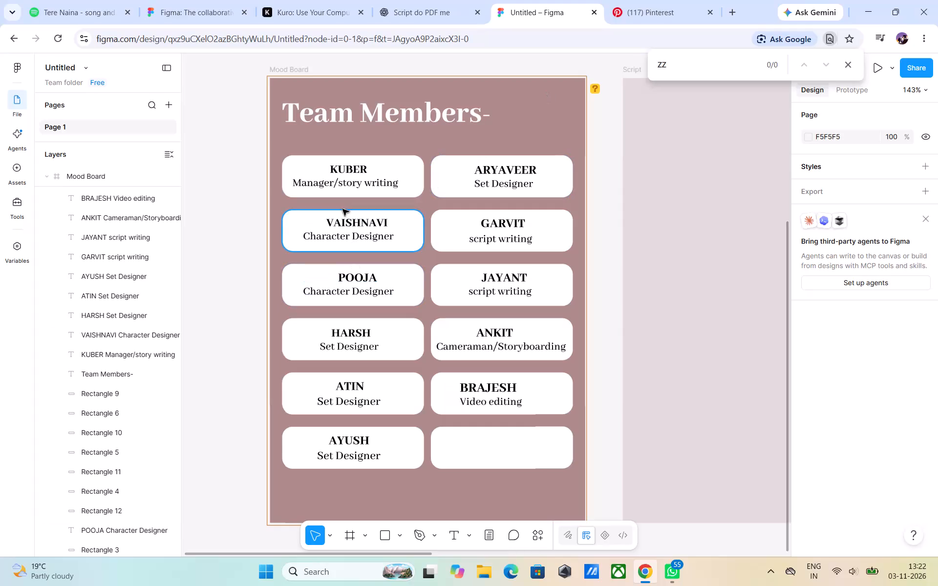
Indent the Manager/story writing line on the KUBER card by one space and deselect the text.
double_click(295, 185)
click(295, 185)
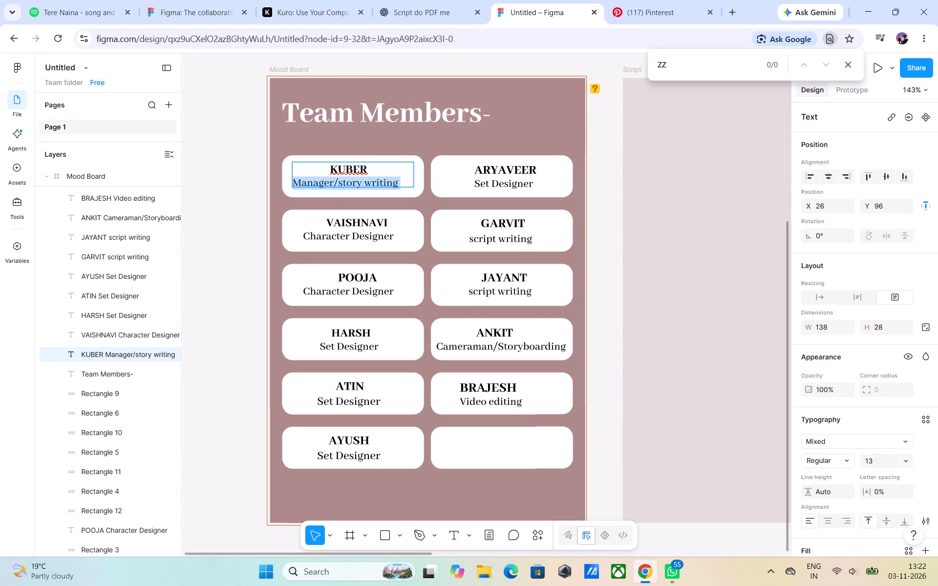
click(295, 185)
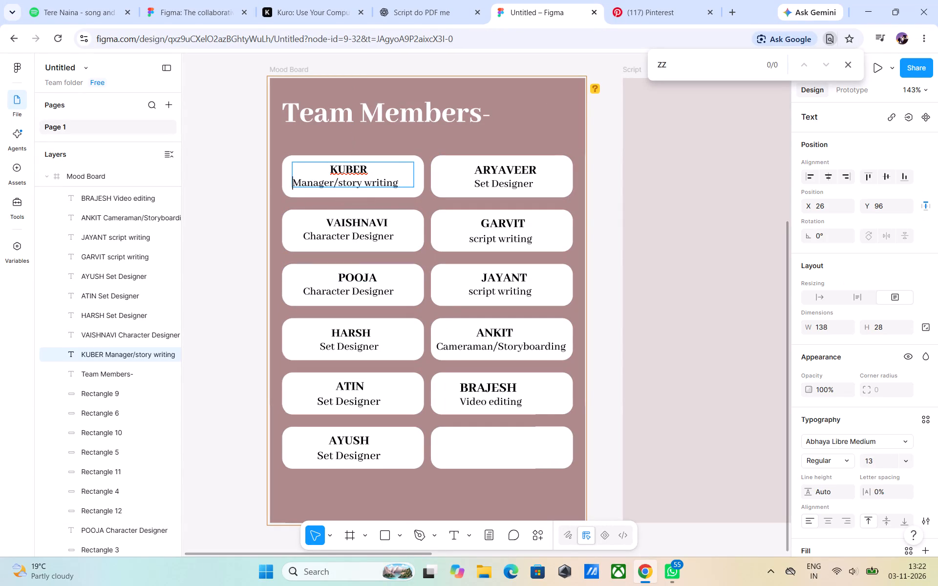
key(space)
key(space)
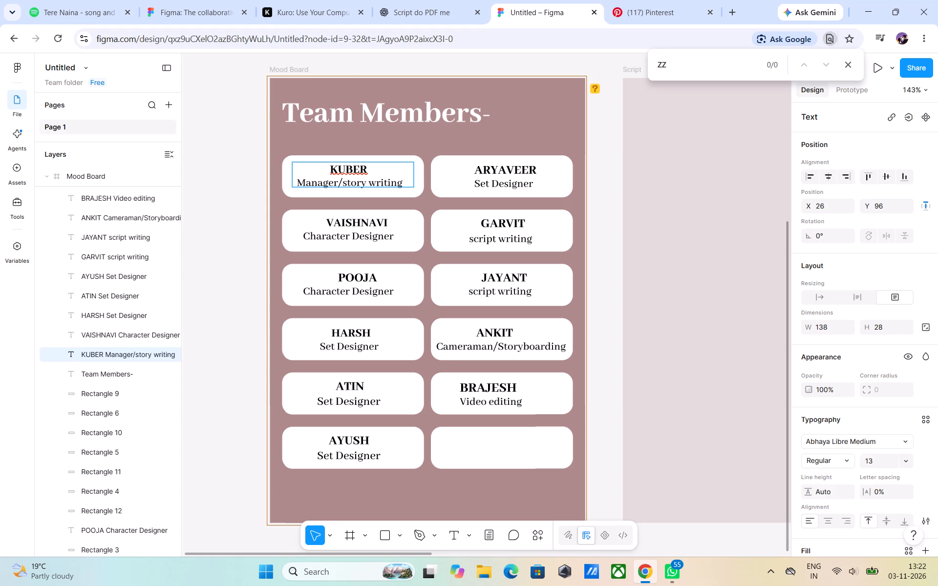
key(BackSpace)
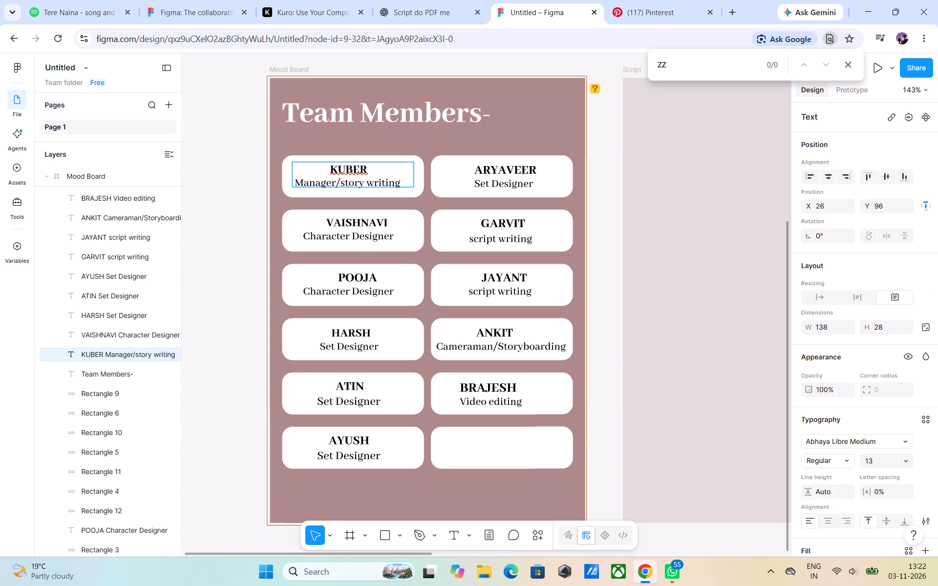
click(610, 177)
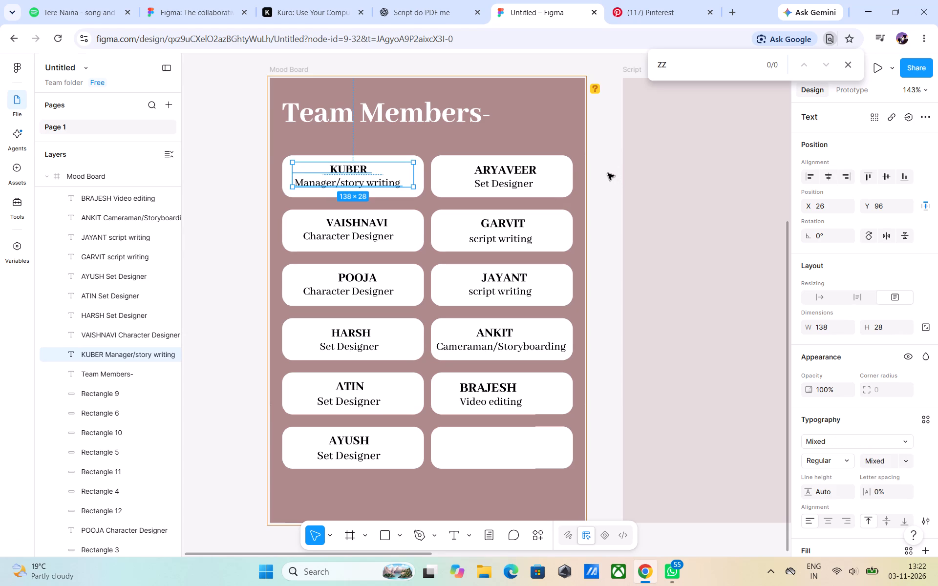
click(608, 173)
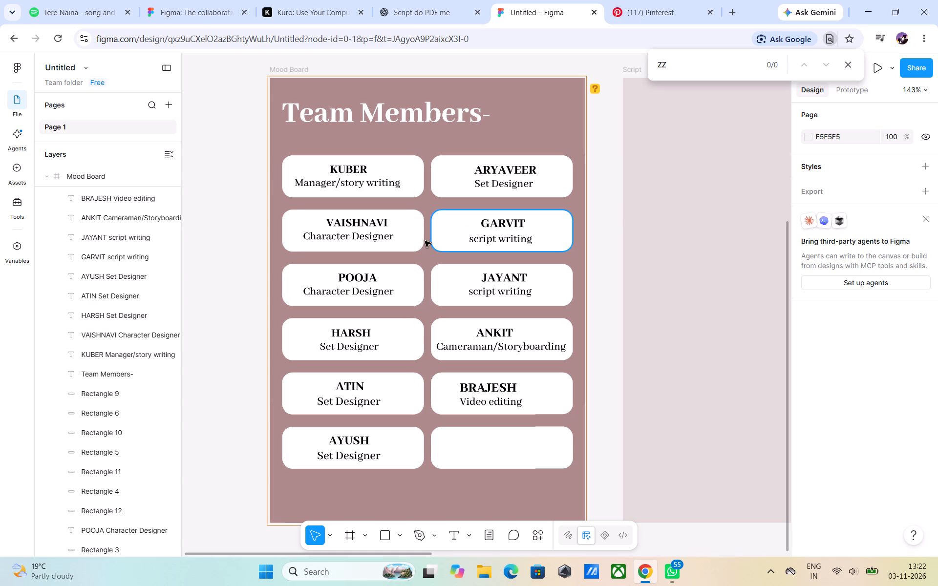
Shift the KUBER text block slightly within its card to X 31, Y 97 and deselect it.
click(349, 171)
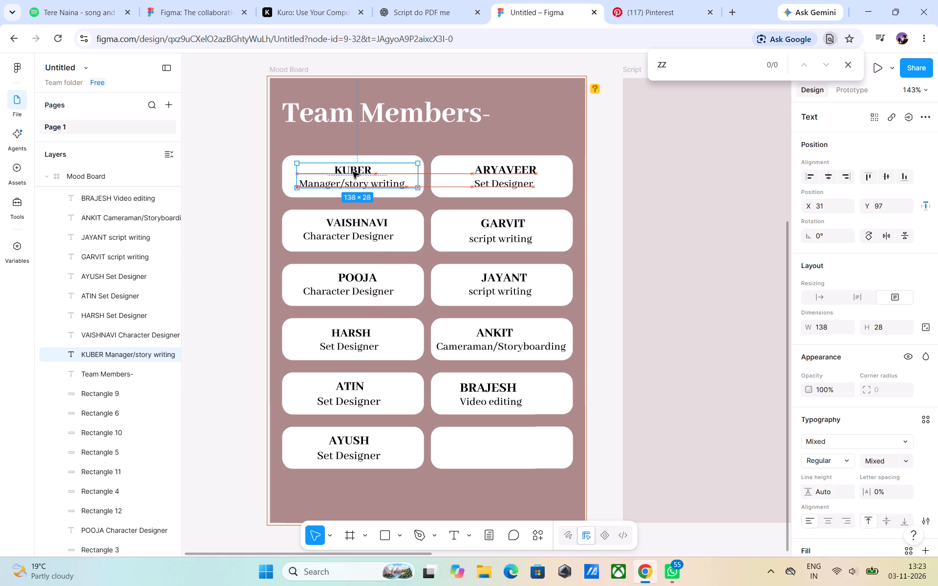
click(597, 151)
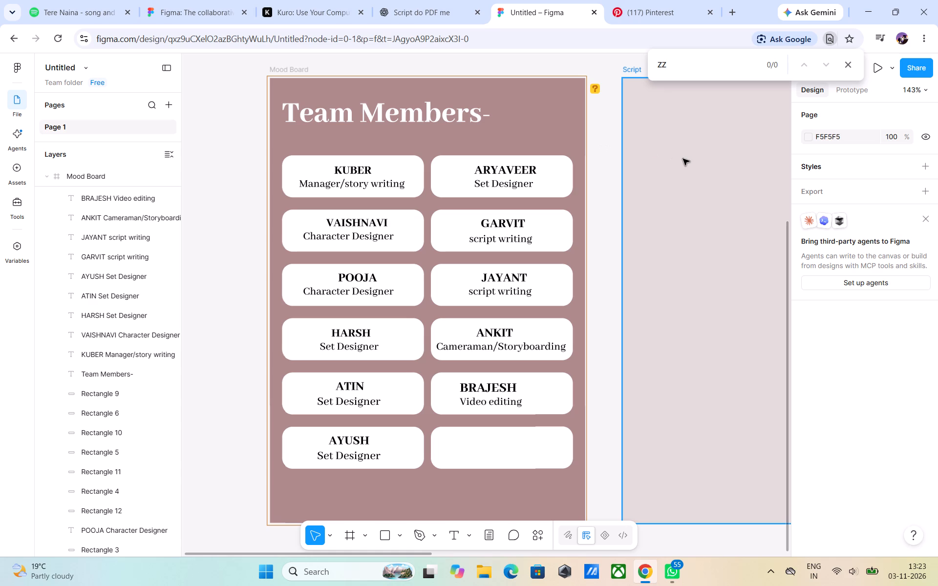
Indent the Character Designer line under POOJA by three spaces so it sits centred beneath the name.
click(304, 291)
click(338, 275)
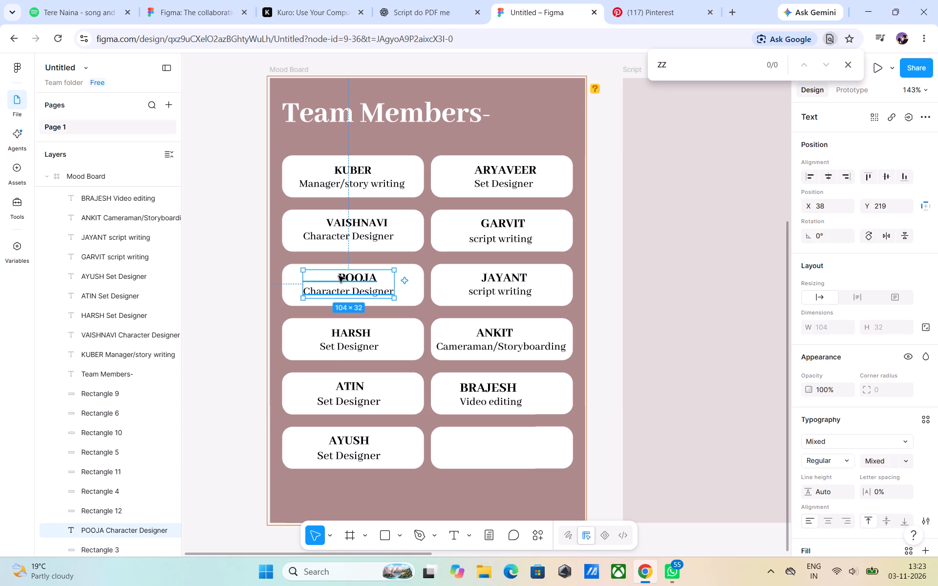
click(343, 274)
click(339, 280)
double_click(339, 279)
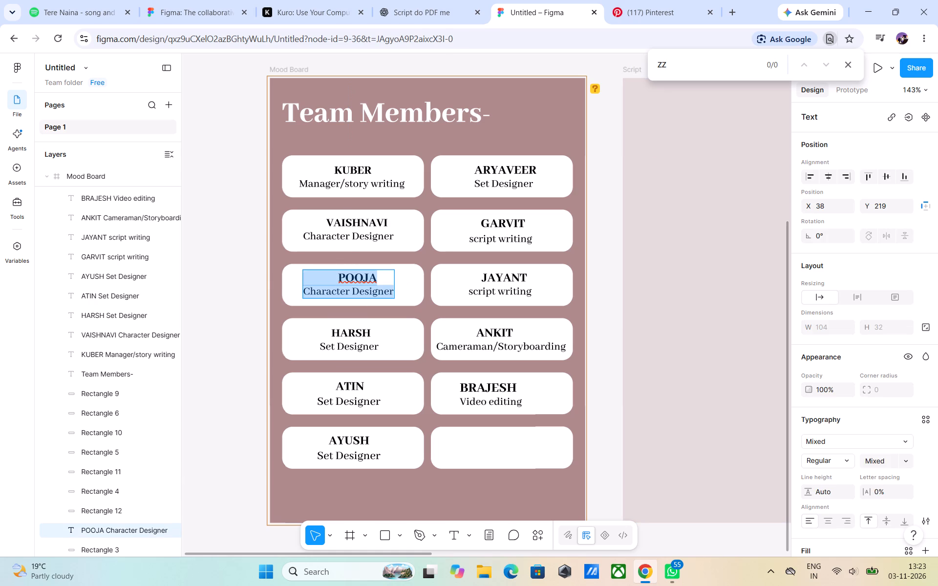
click(305, 292)
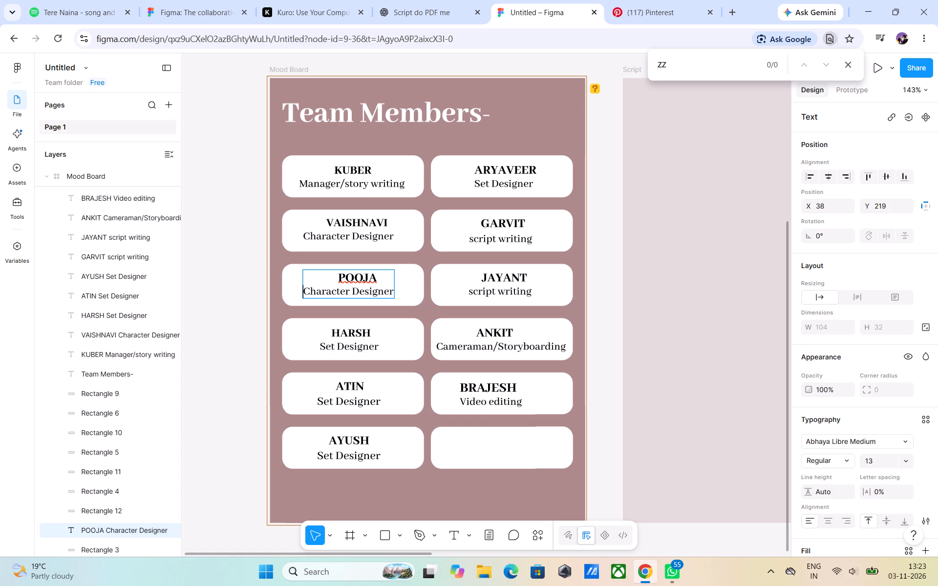
key(space)
key(space)
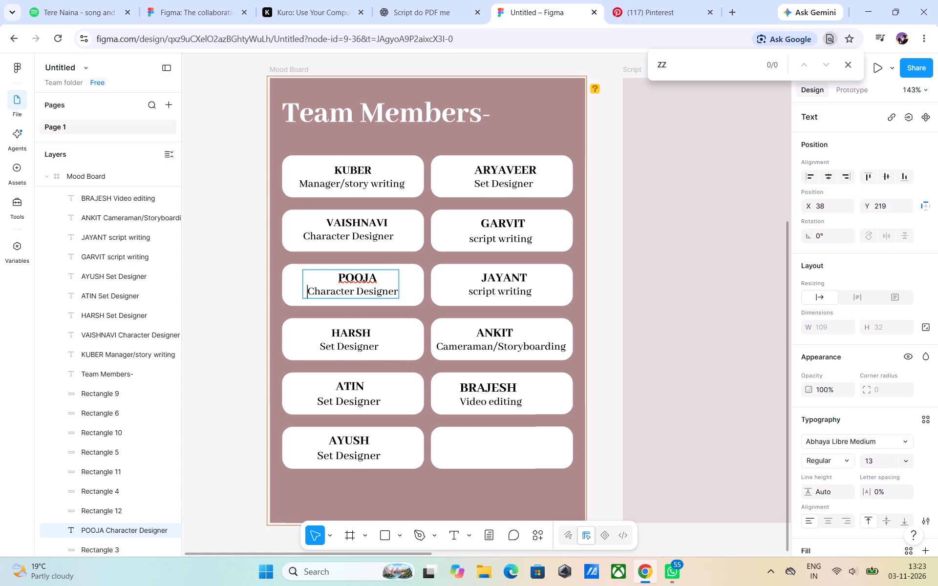
key(space)
key(space)
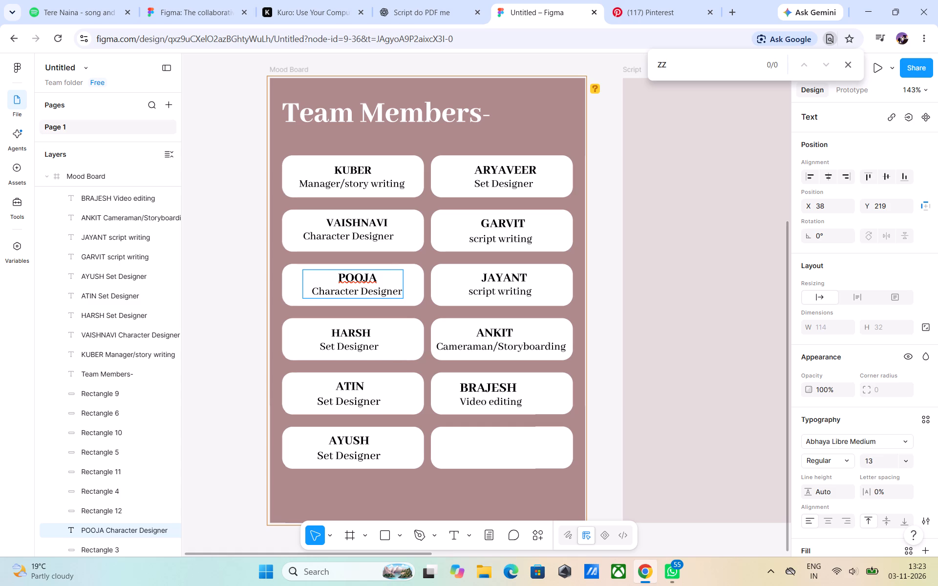
key(BackSpace)
click(589, 201)
click(595, 199)
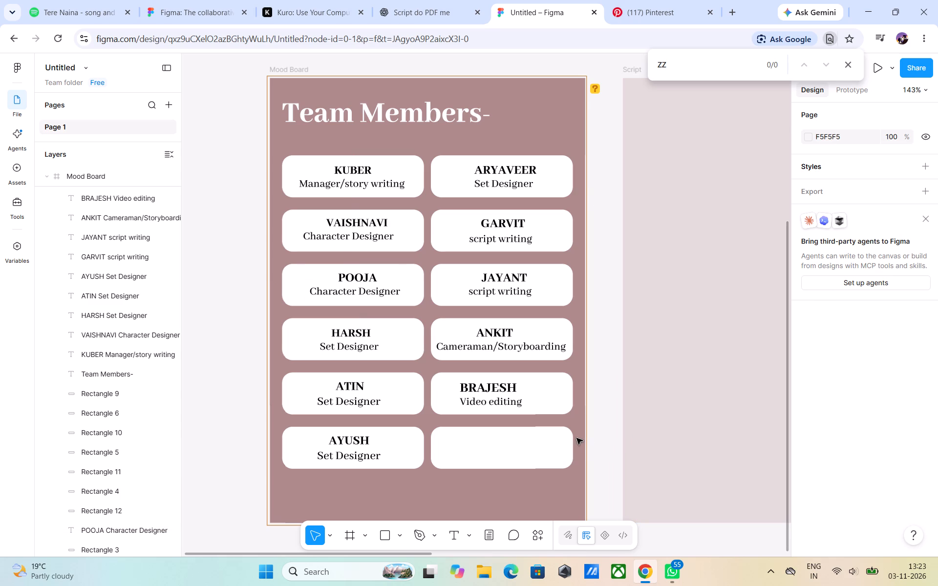
Indent the Set Designer line on the HARSH card by one space and leave text editing.
click(319, 349)
click(333, 345)
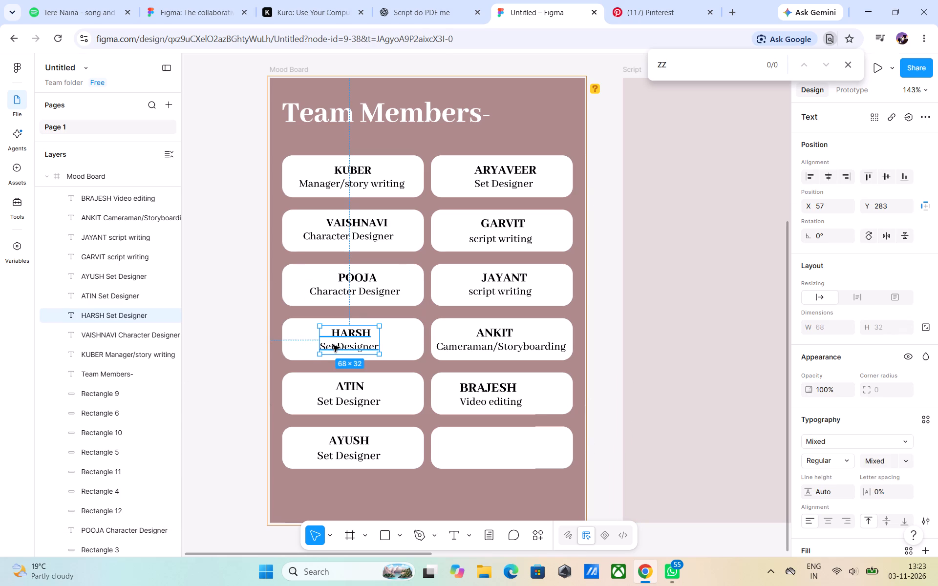
double_click(329, 345)
click(320, 350)
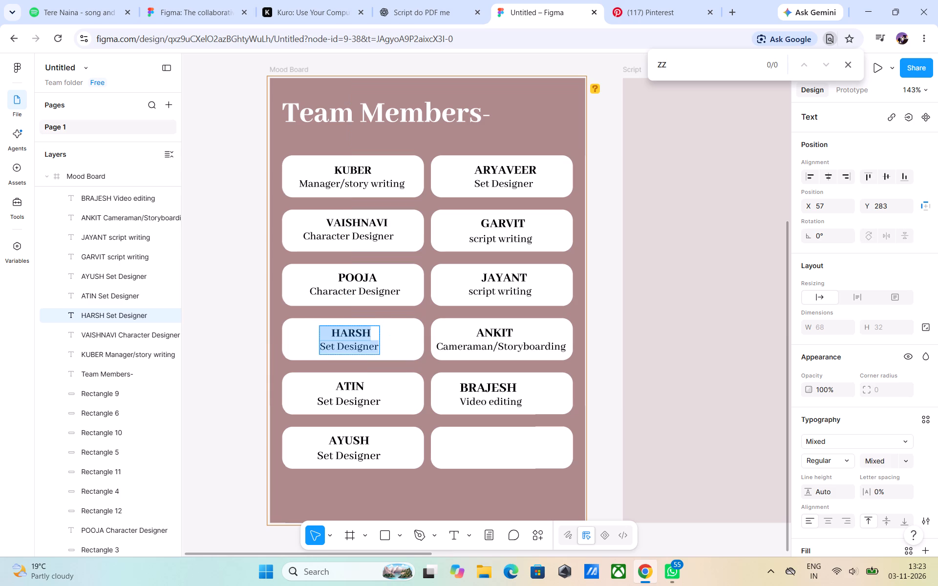
click(320, 345)
key(space)
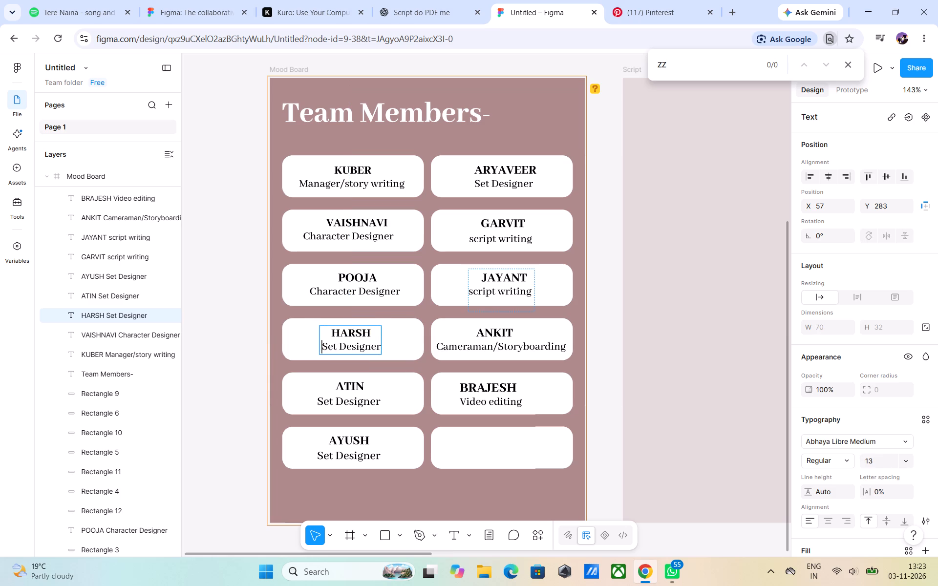
click(603, 317)
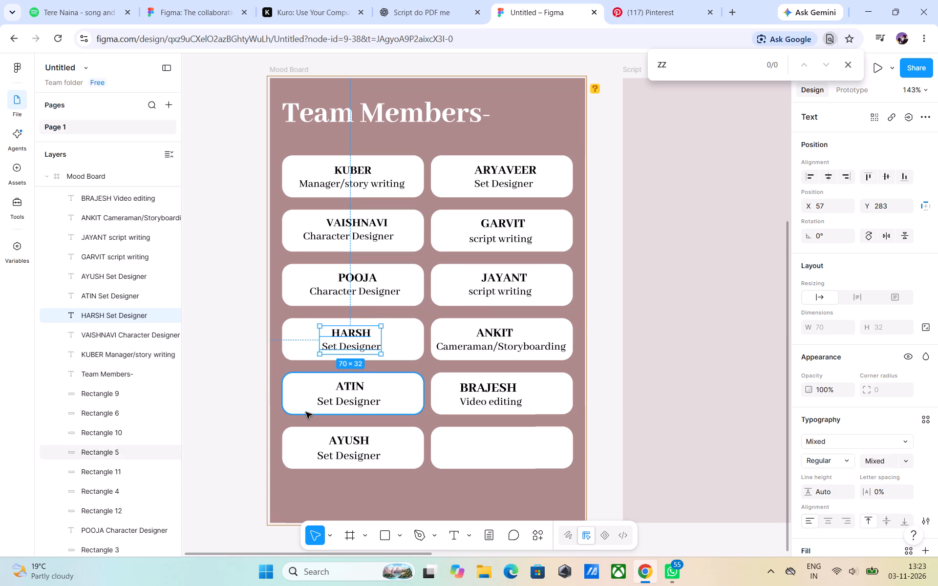
click(674, 349)
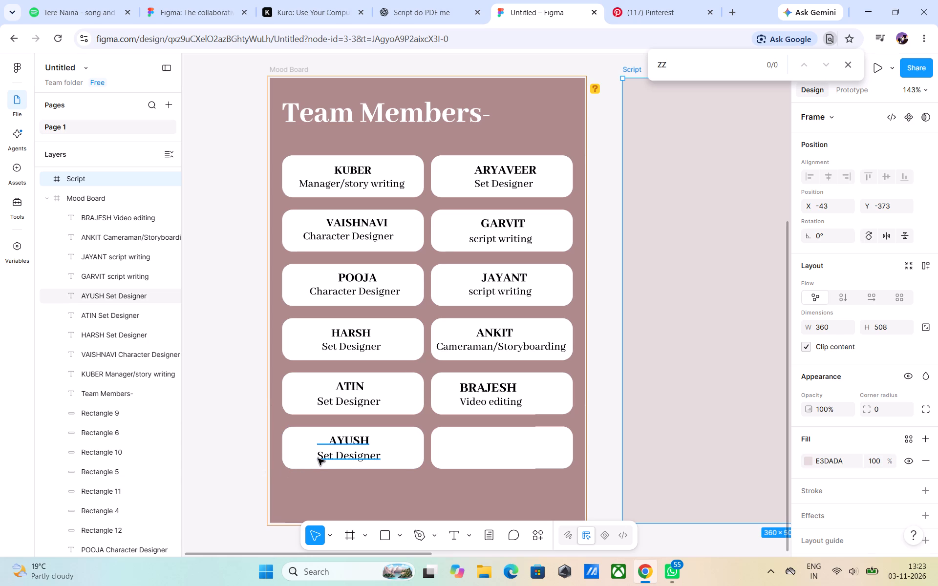
Centre the ATIN and AYUSH text blocks in their cards, at X 57, Y 342 and X 57, Y 405.
click(354, 393)
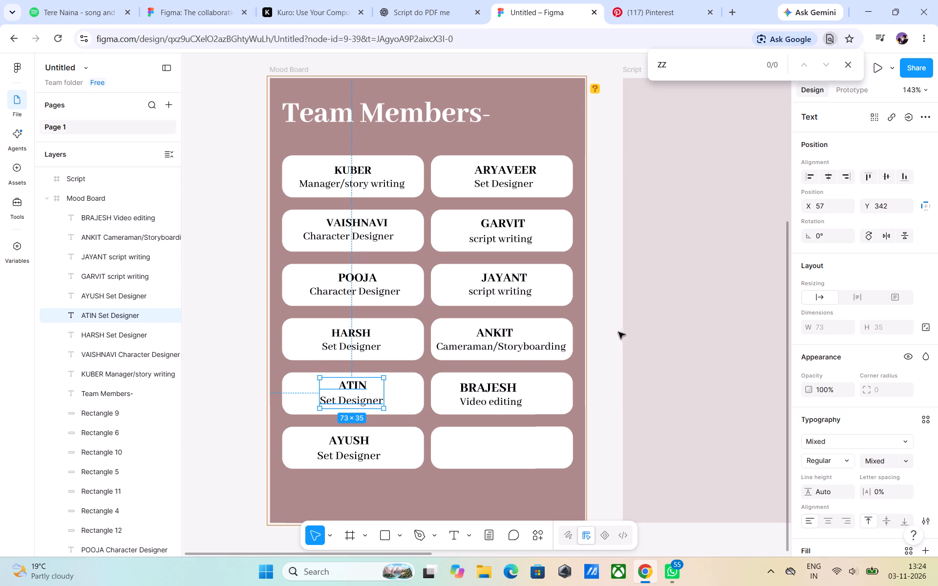
click(605, 335)
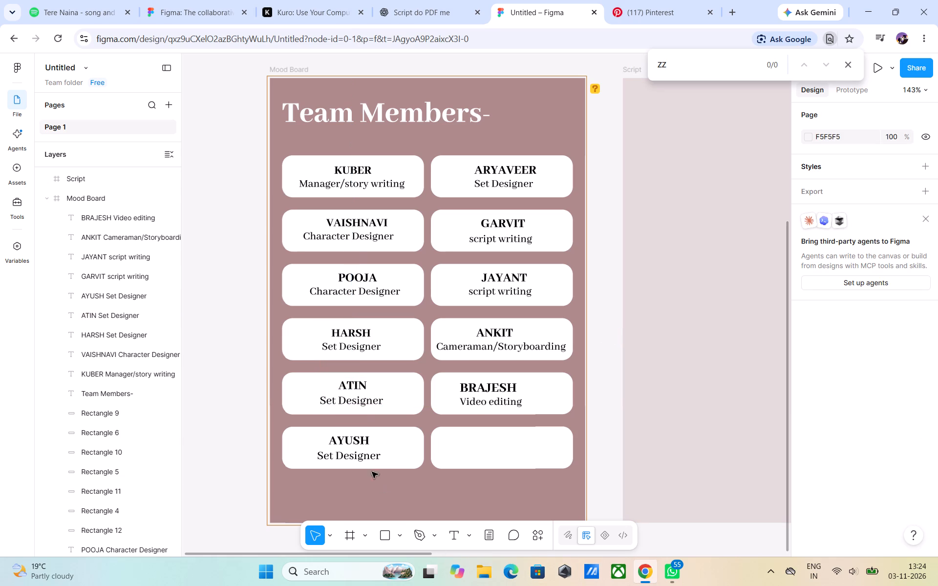
click(348, 451)
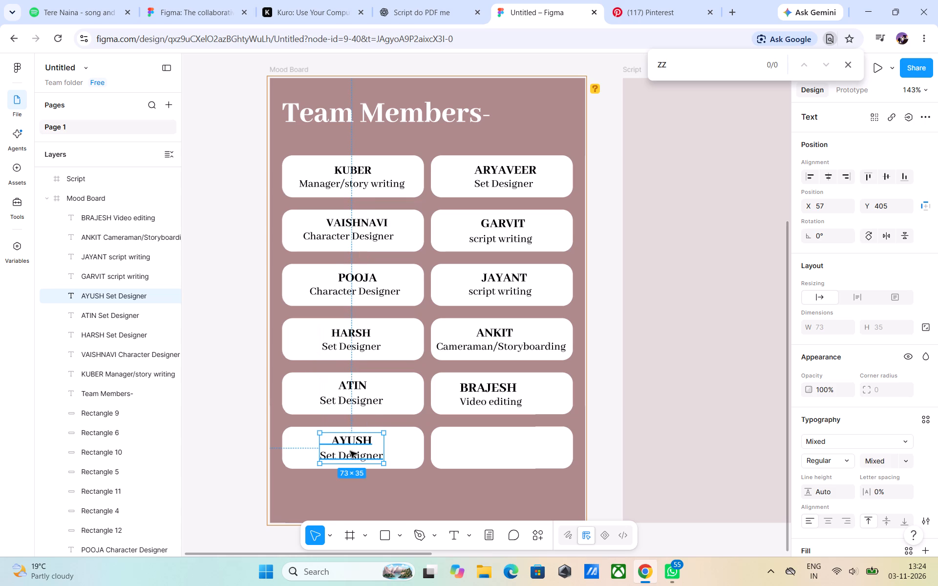
click(612, 411)
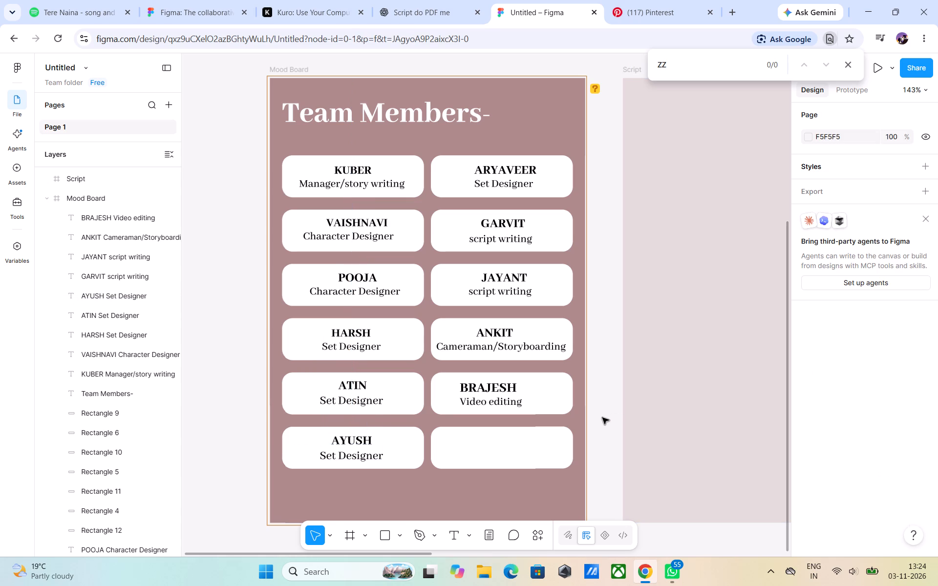
Move the BRAJESH text block to X 227, Y 344 so it sits centred in its card.
drag(490, 395, 497, 395)
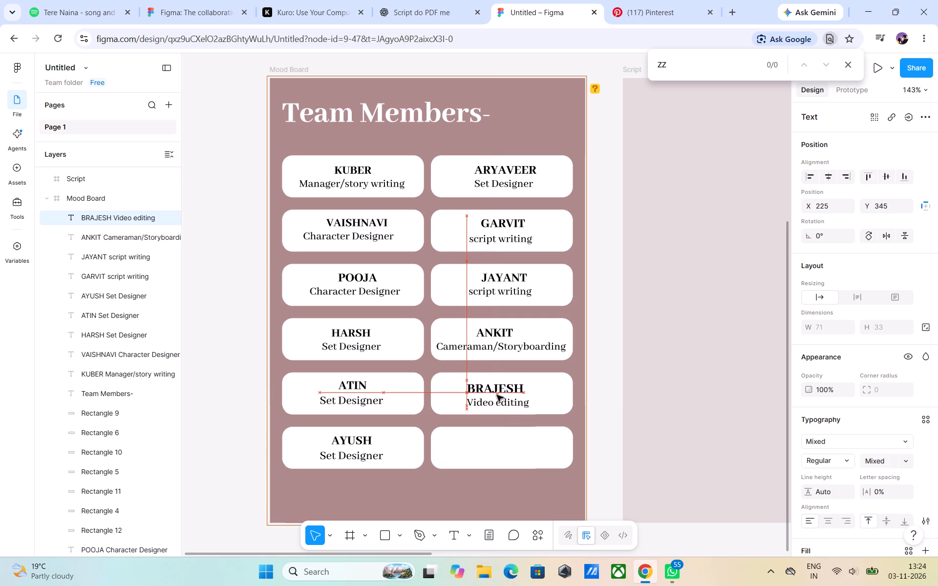
drag(497, 395, 500, 395)
click(602, 374)
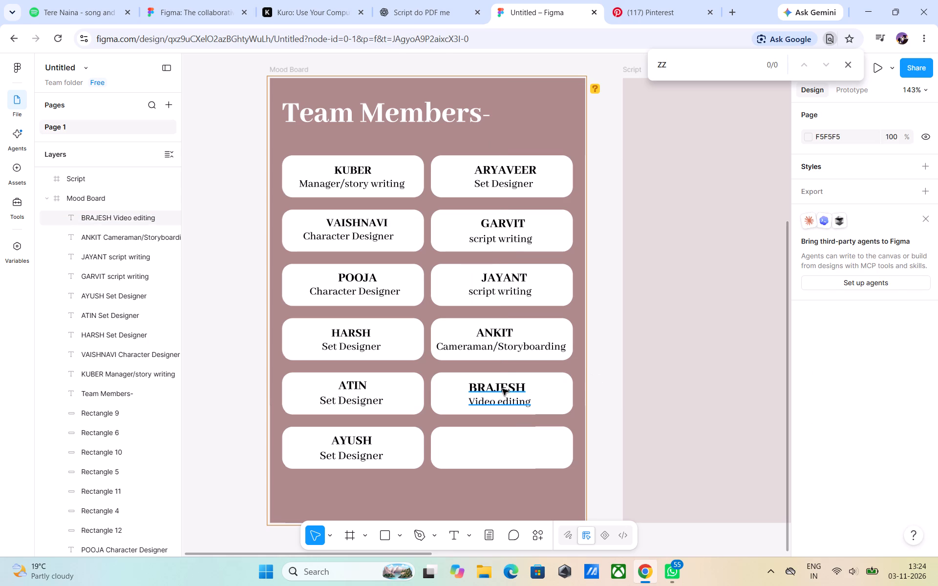
Set the BRAJESH name to font size 15, compare it with the ANKIT name and deselect the text.
click(502, 389)
double_click(502, 388)
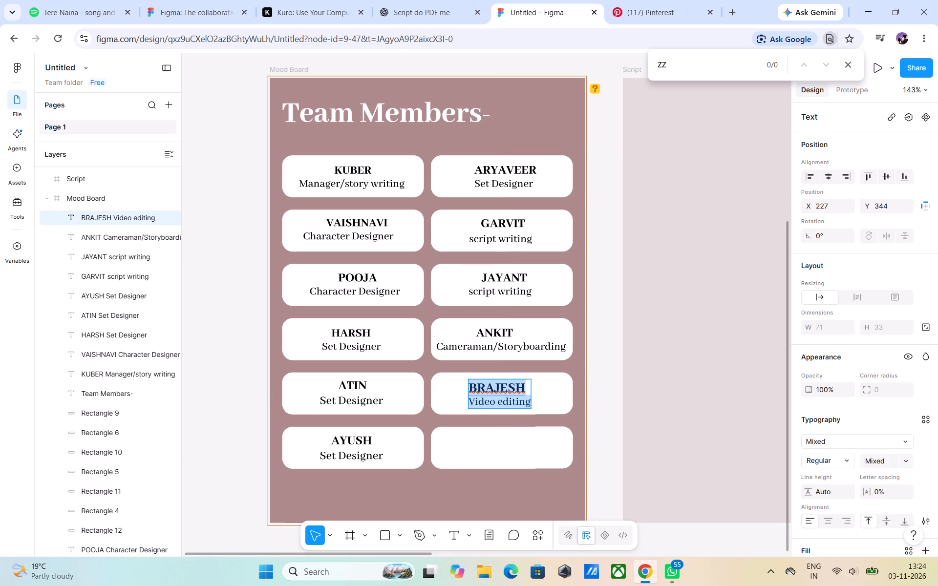
click(502, 388)
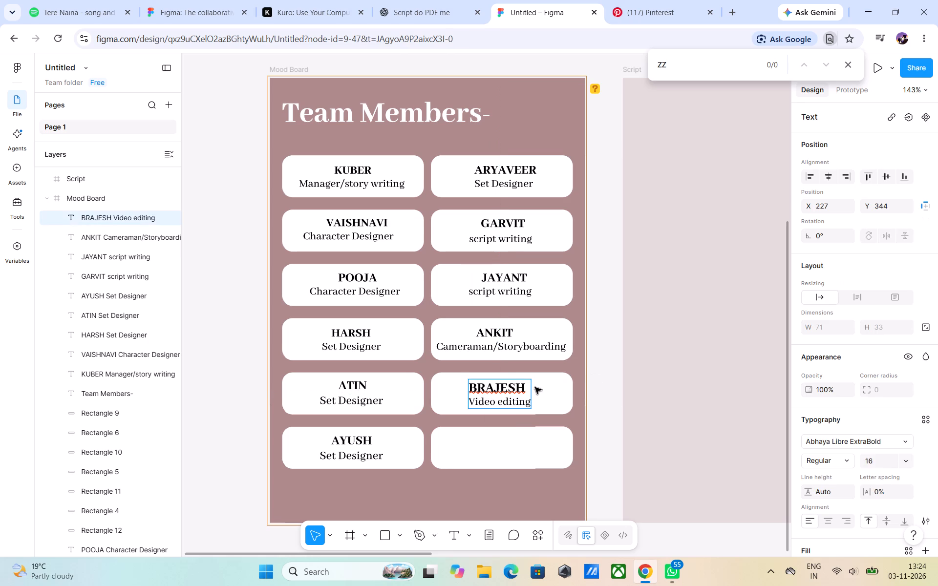
click(904, 460)
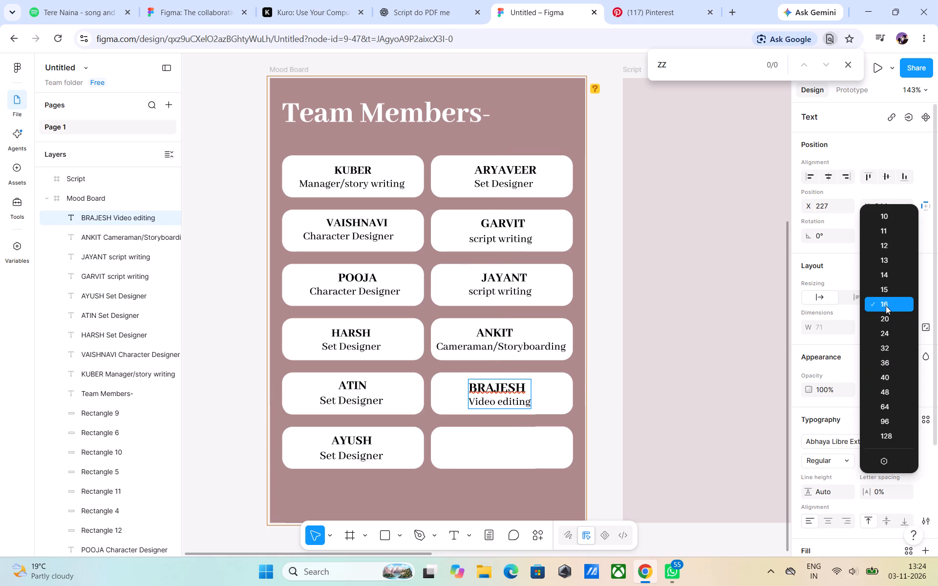
click(884, 292)
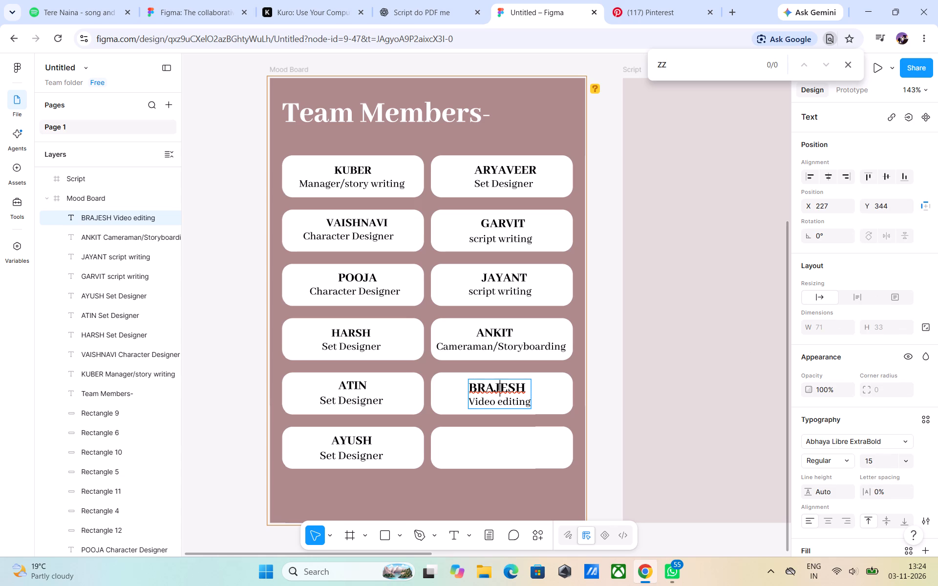
double_click(470, 388)
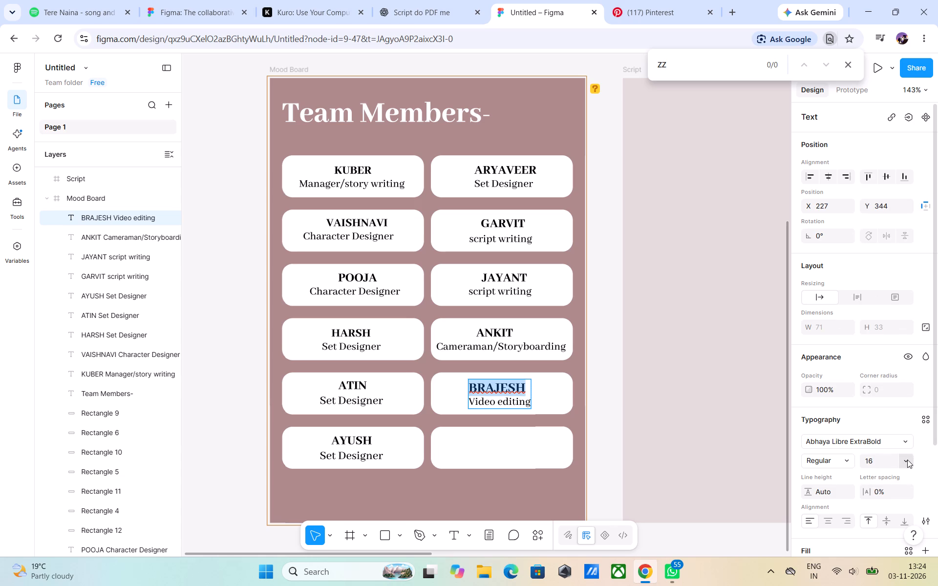
click(907, 460)
click(905, 362)
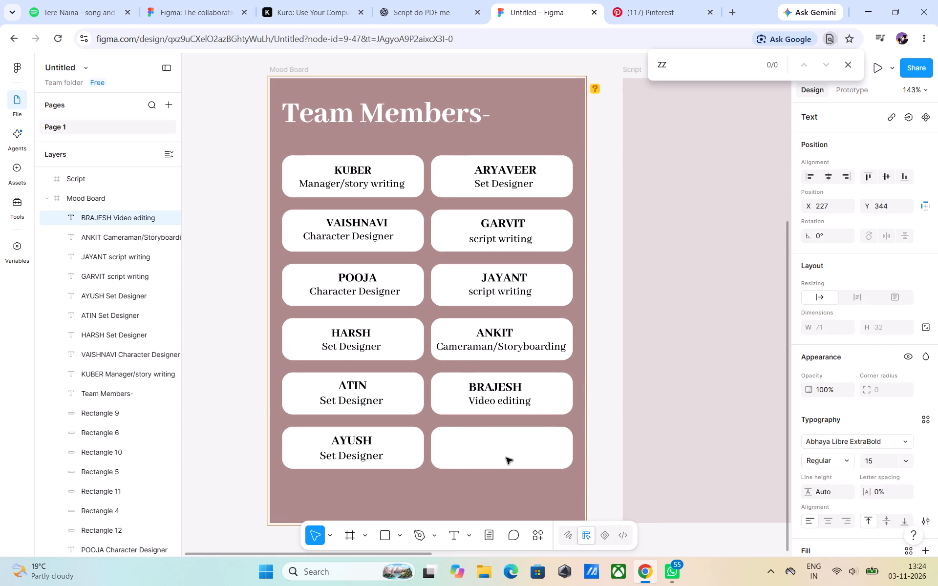
click(479, 386)
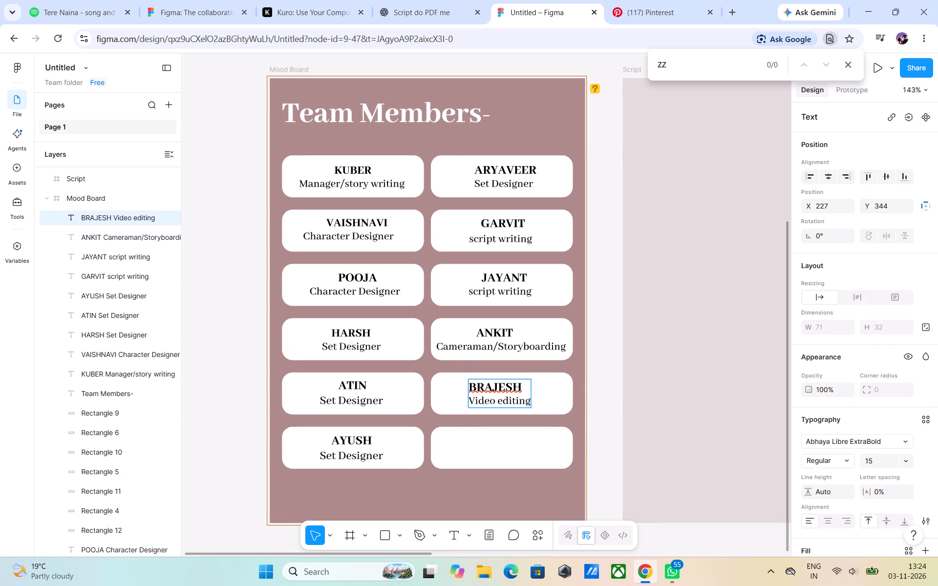
click(506, 382)
click(499, 329)
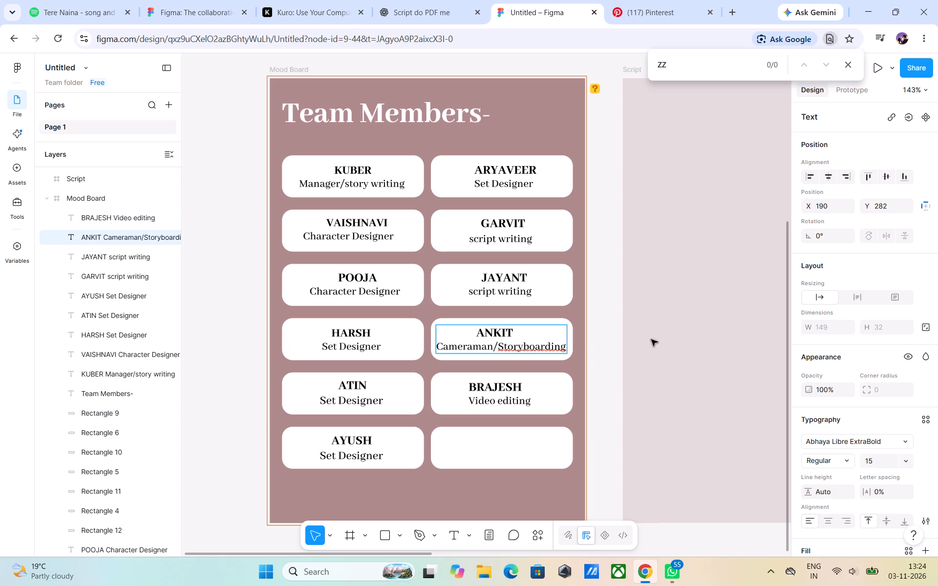
click(596, 353)
click(602, 353)
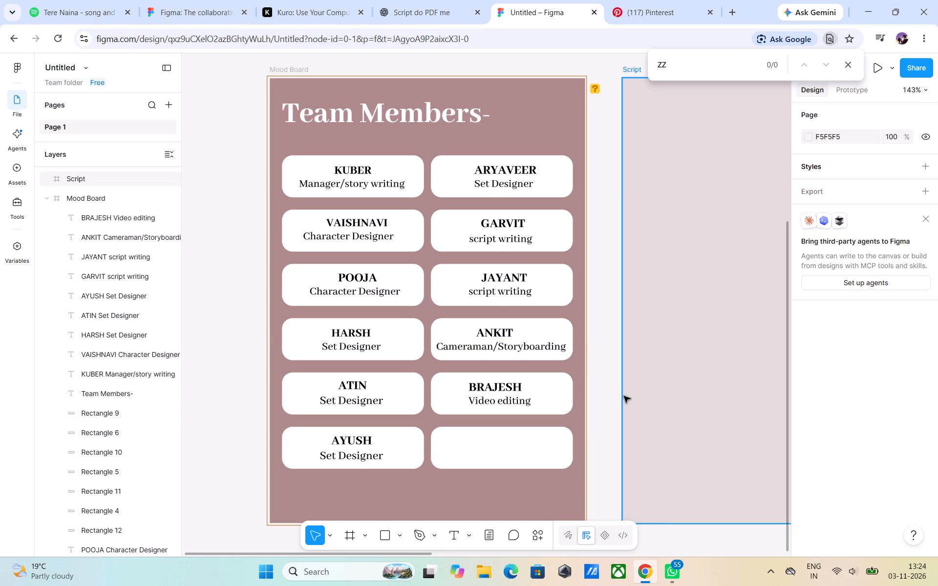
Remove two leading spaces before the JAYANT name so it sits centred above script writing, and leave text editing.
click(485, 277)
double_click(485, 277)
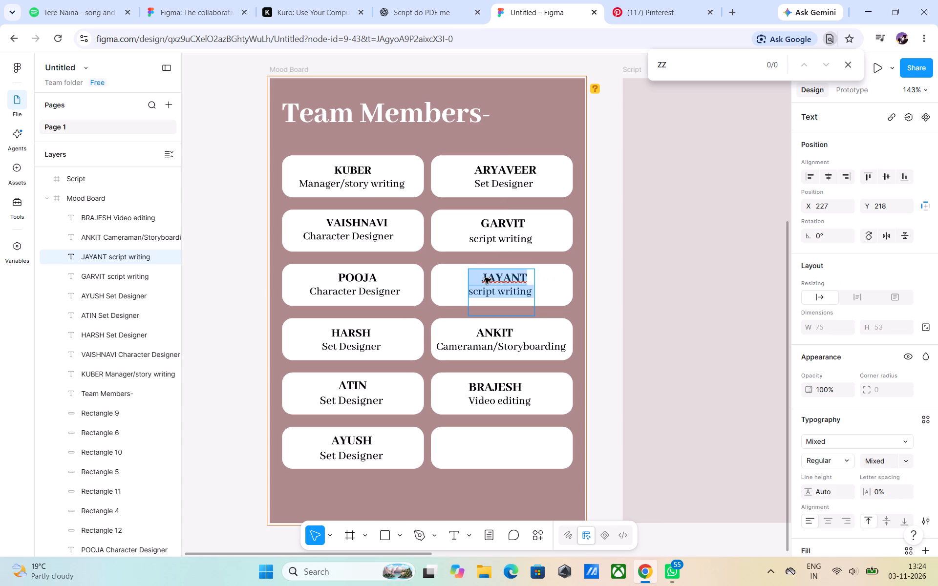
click(485, 277)
click(481, 278)
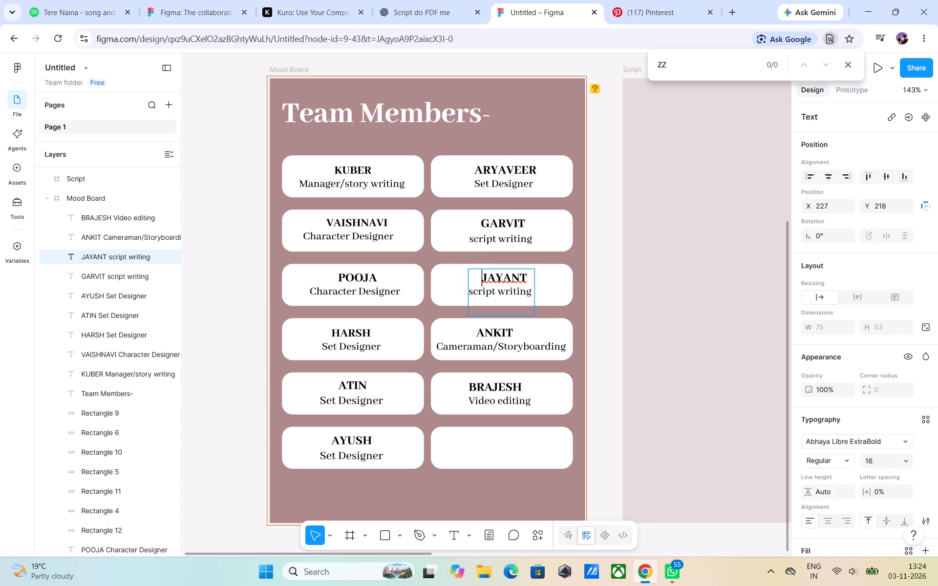
key(BackSpace)
key(BackSpace)
click(616, 271)
click(609, 292)
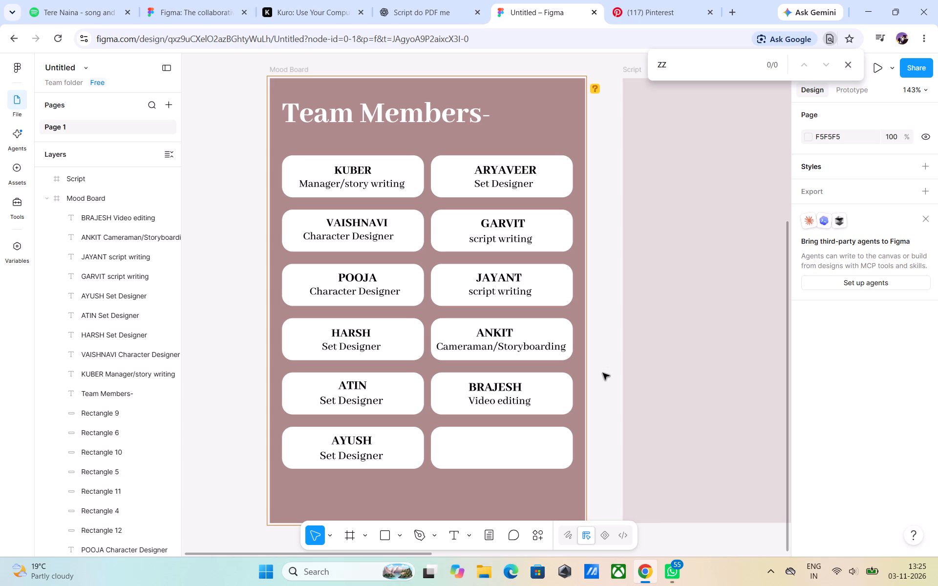
Remove one leading space before the GARVIT name to centre it above its role, and leave text editing.
double_click(481, 219)
click(481, 219)
click(481, 219)
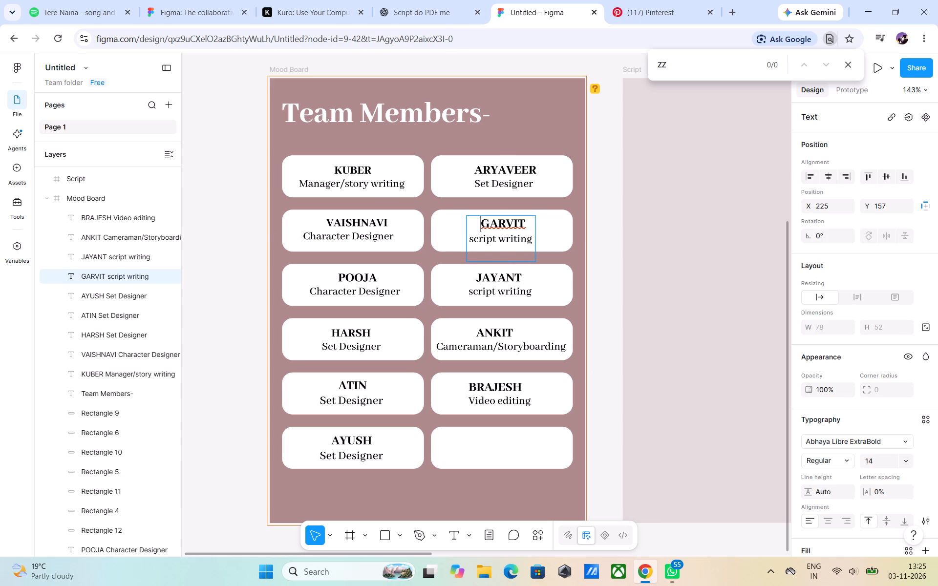
key(BackSpace)
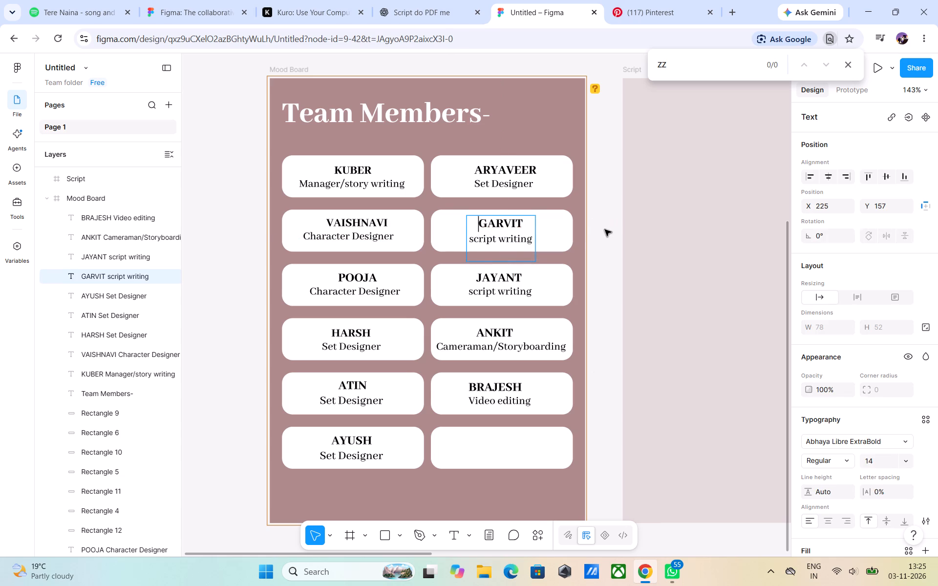
click(605, 230)
click(606, 229)
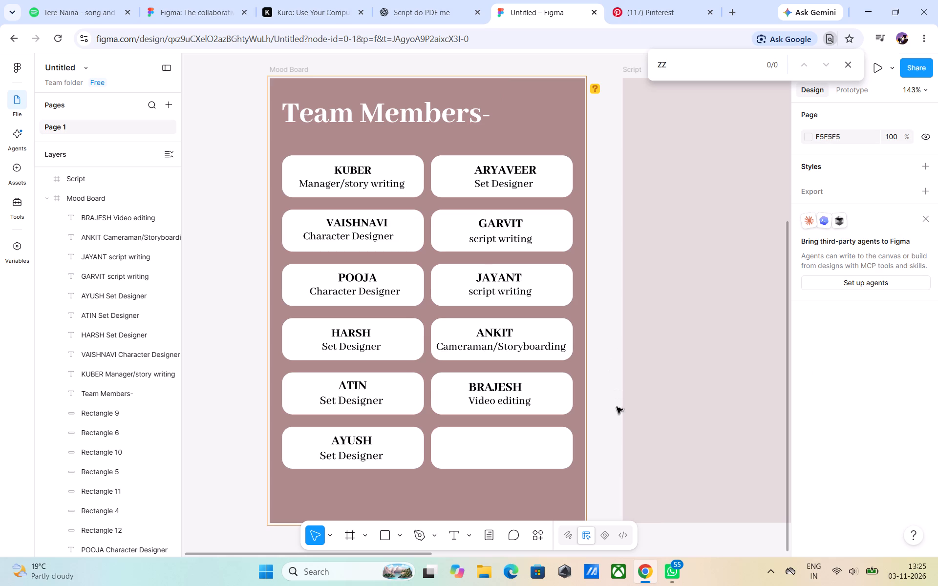